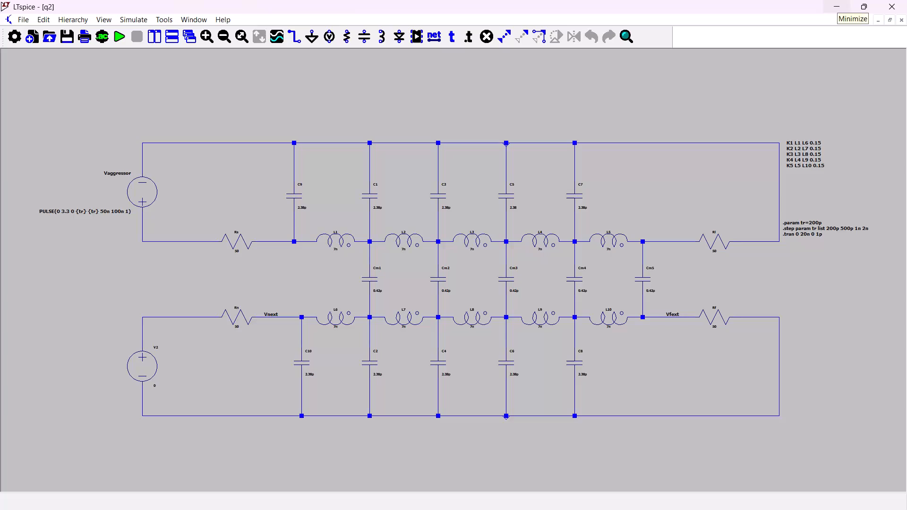
# Close LTspice with the q2 coupled-line schematic.
pyautogui.click(906, 5)
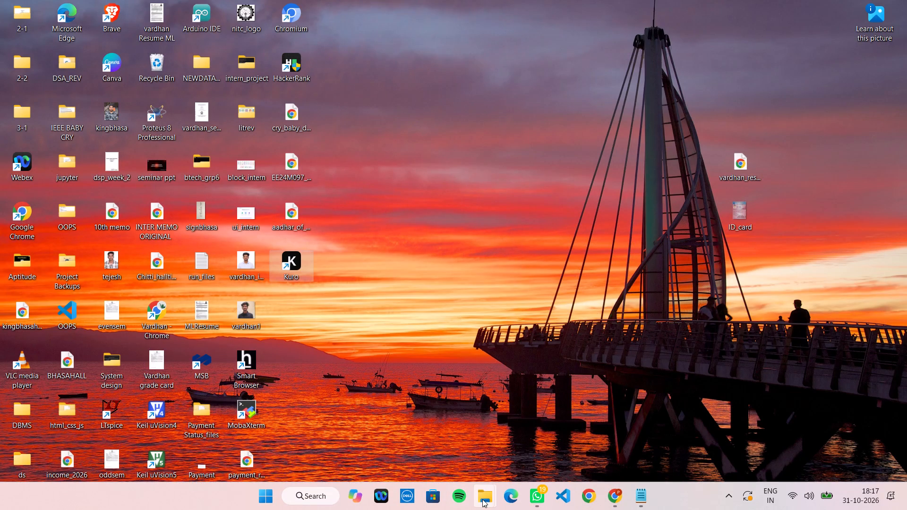
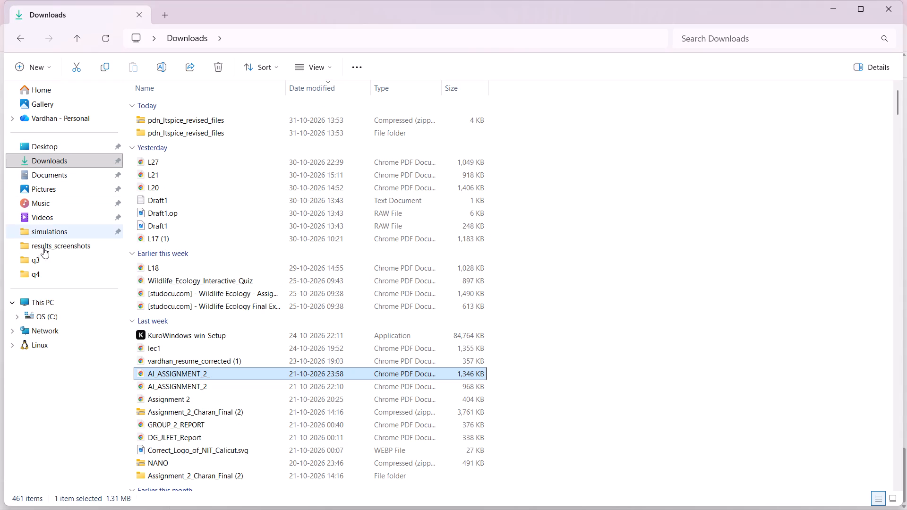
pyautogui.click(44, 243)
pyautogui.click(47, 237)
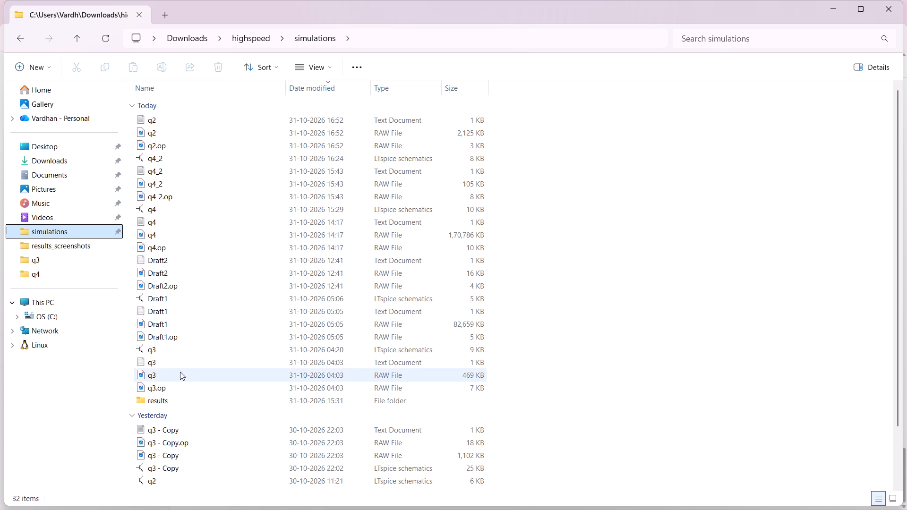
pyautogui.doubleClick(183, 350)
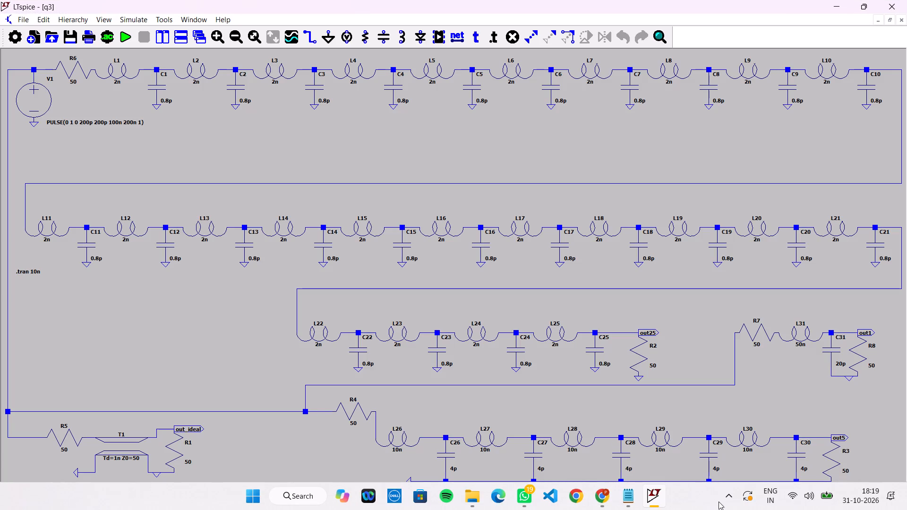
# Show the hidden app icons in the system tray.
pyautogui.click(723, 500)
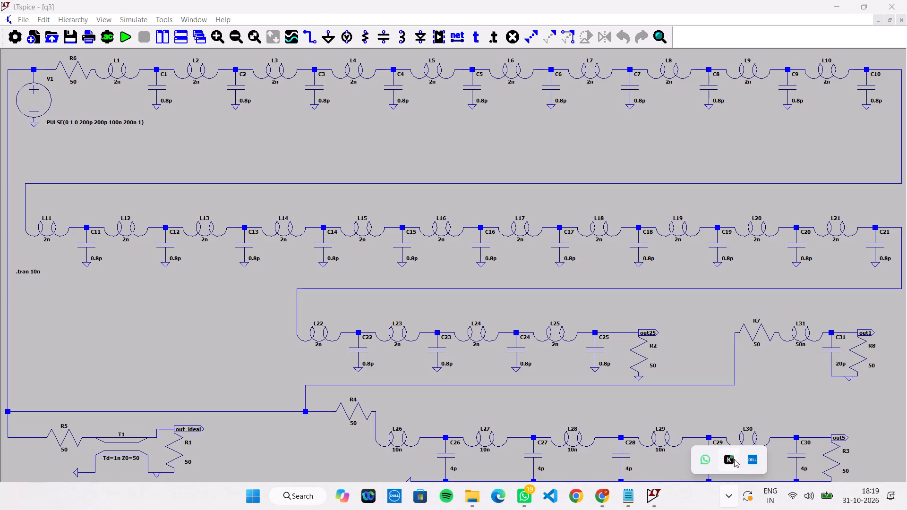
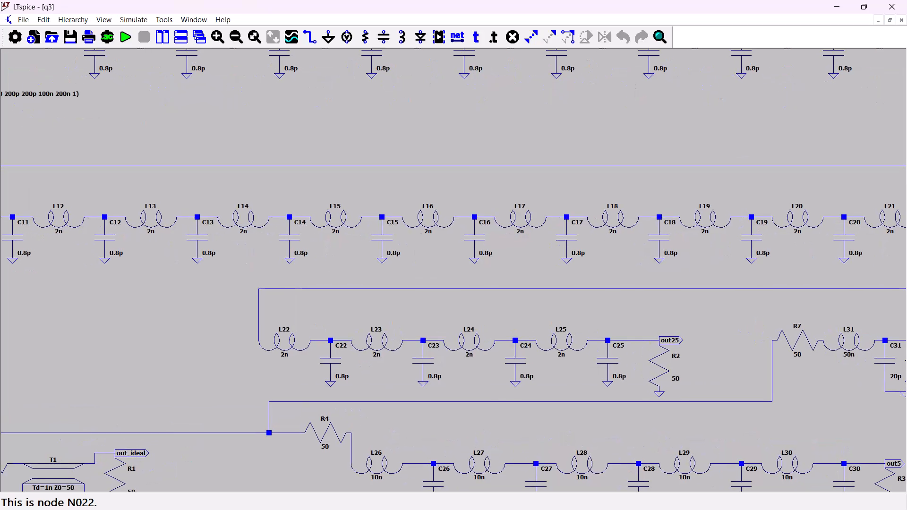
# Run the q3 transient simulation and plot the voltages at the out_ideal and out25 nodes.
pyautogui.keyDown('ctrl'); pyautogui.scroll(6, 520, 288); pyautogui.keyUp('ctrl')
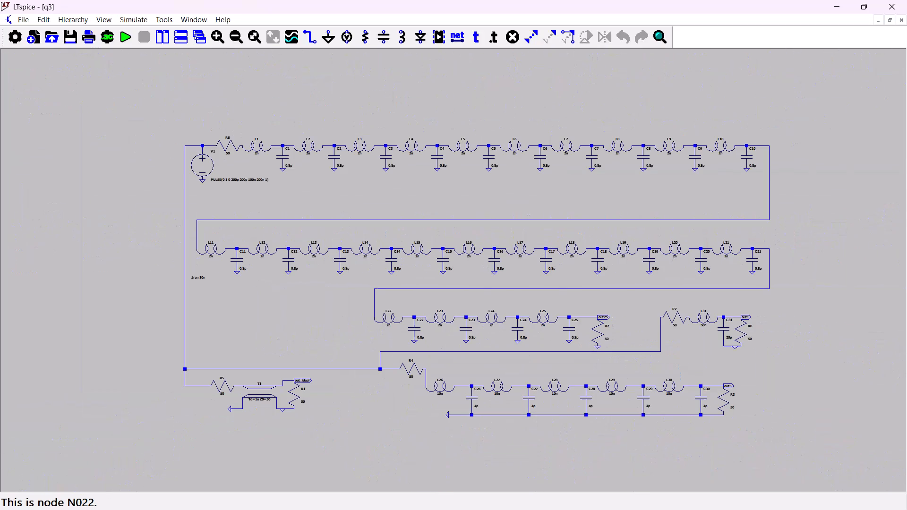
pyautogui.keyDown('ctrl'); pyautogui.scroll(-8, 520, 288); pyautogui.keyUp('ctrl')
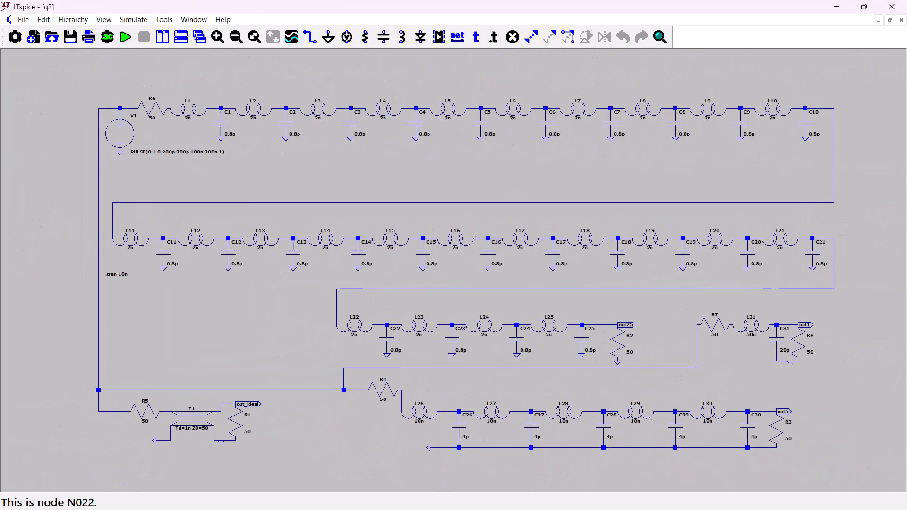
pyautogui.keyDown('ctrl'); pyautogui.scroll(-2, 520, 288); pyautogui.keyUp('ctrl')
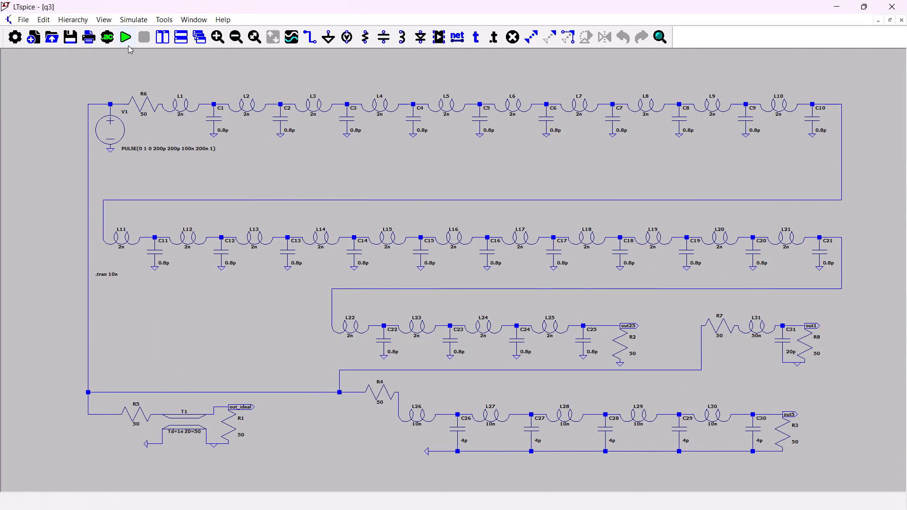
pyautogui.click(125, 44)
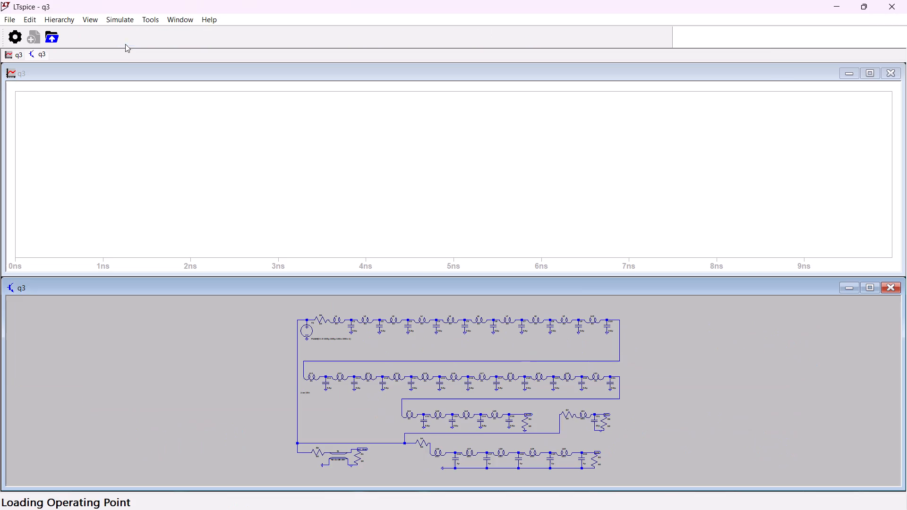
pyautogui.click(355, 449)
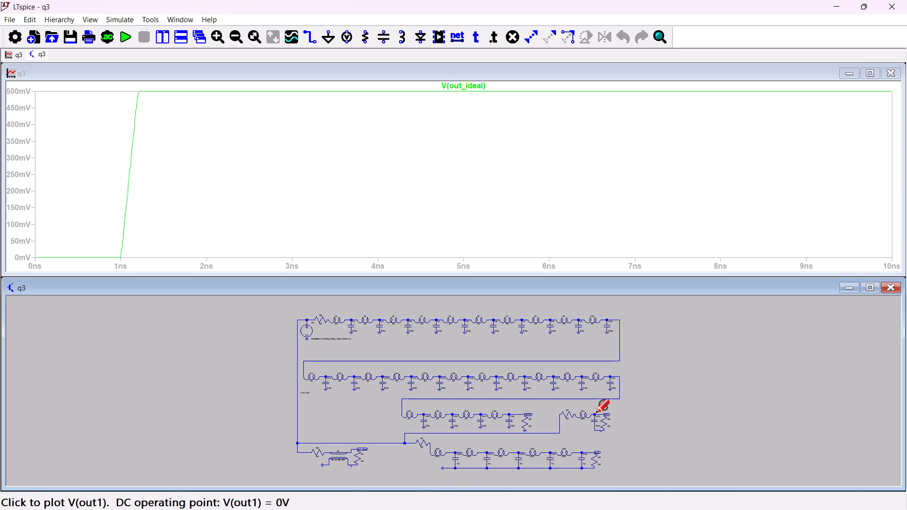
pyautogui.click(522, 413)
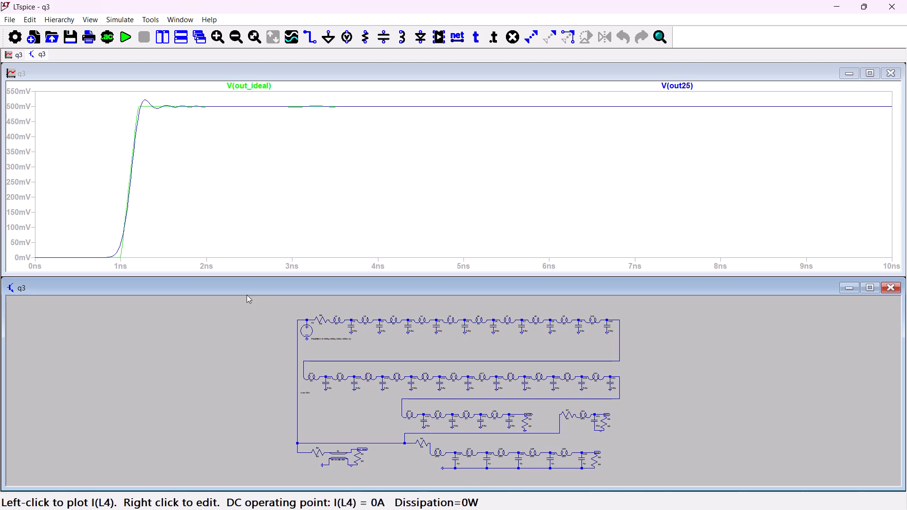
# Attach the first cursor to V(out_ideal), enlarge the rising edge, and place the cursor at 250 mV on that edge.
pyautogui.click(236, 87)
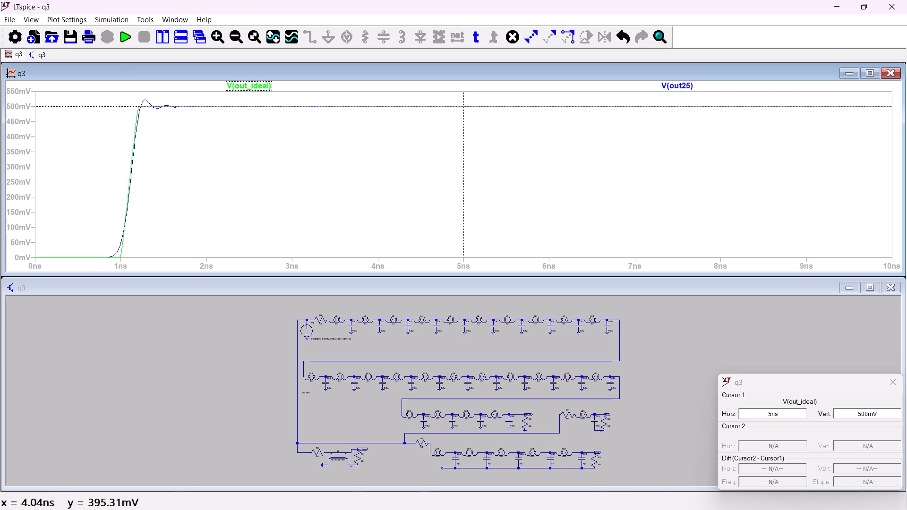
pyautogui.moveTo(97, 93); pyautogui.dragTo(250, 241)
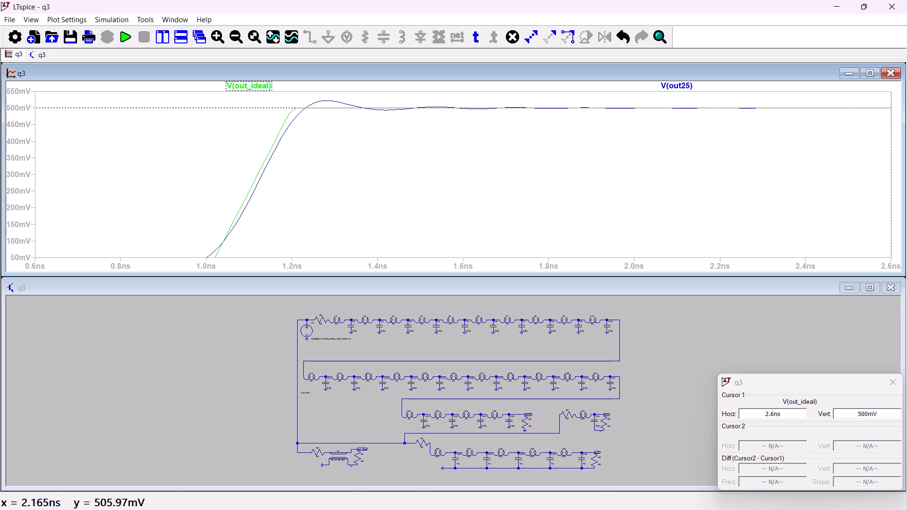
pyautogui.moveTo(705, 107); pyautogui.dragTo(411, 173)
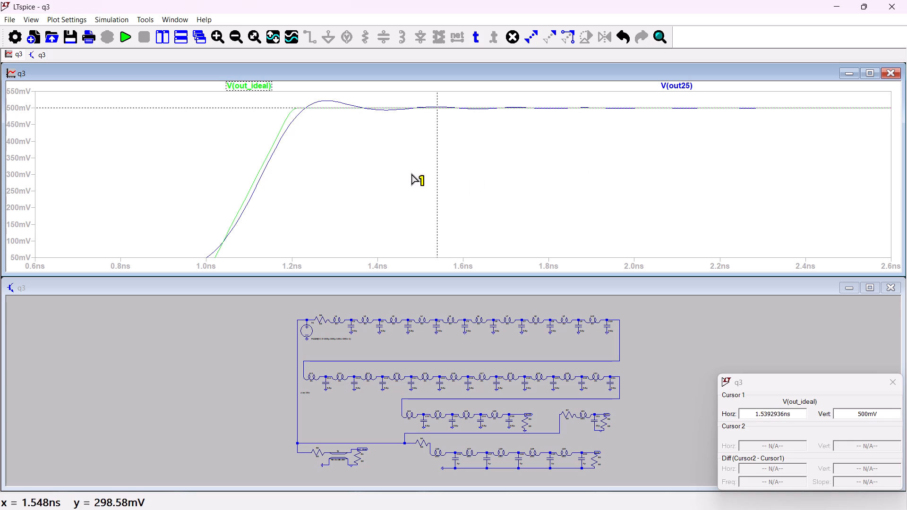
pyautogui.moveTo(411, 173); pyautogui.dragTo(257, 170)
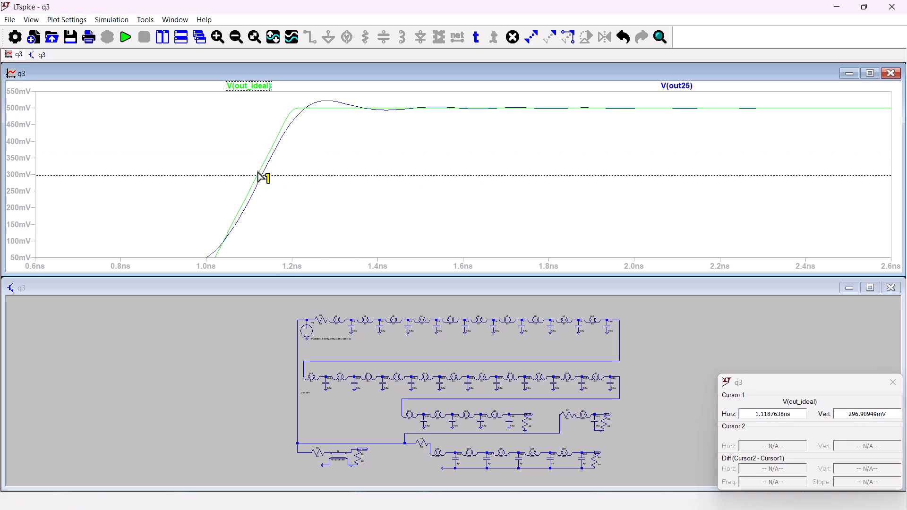
pyautogui.moveTo(257, 170); pyautogui.dragTo(255, 170)
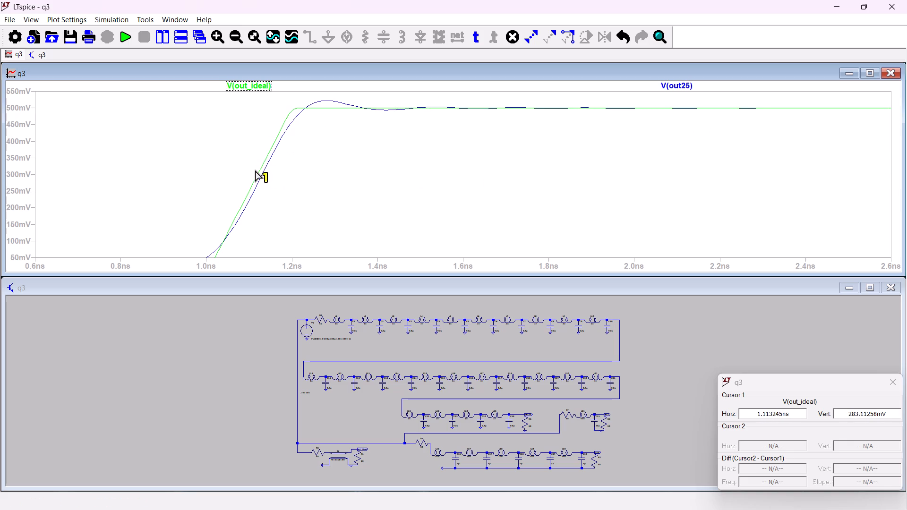
pyautogui.moveTo(255, 170); pyautogui.dragTo(249, 167)
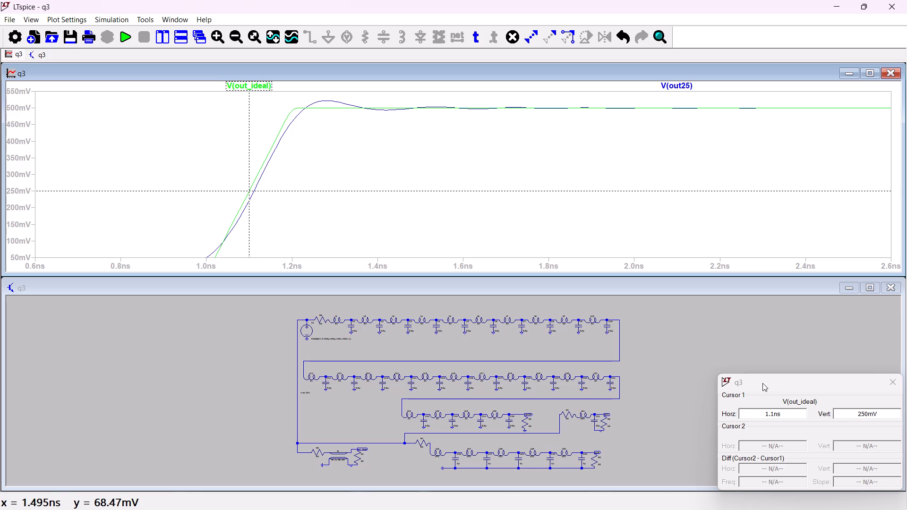
# Attach the second cursor to V(out25) and place it at about 250 mV on the rising edge to measure the delay difference.
pyautogui.moveTo(767, 379); pyautogui.dragTo(579, 119)
pyautogui.click(602, 153)
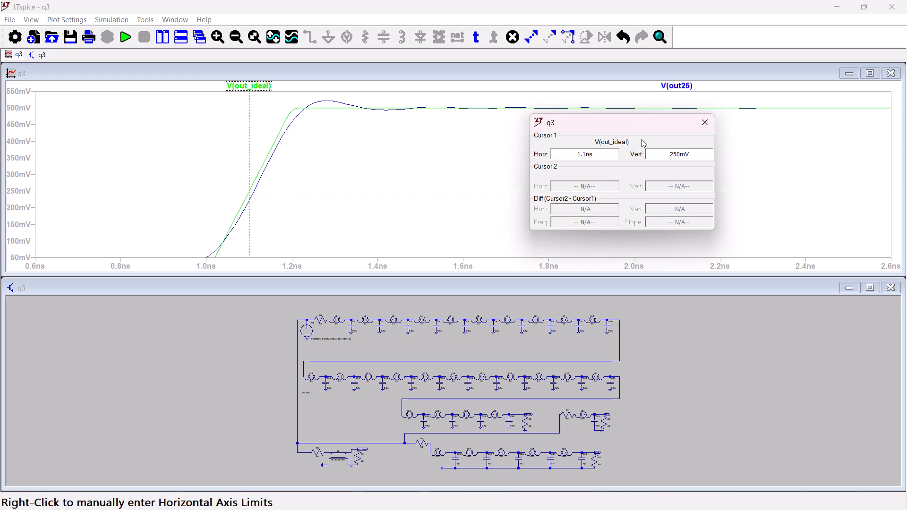
pyautogui.rightClick(676, 89)
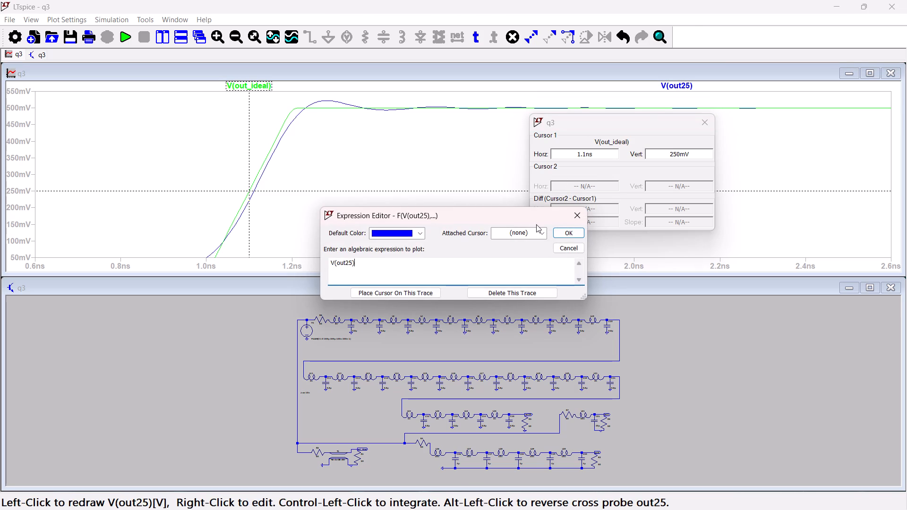
pyautogui.click(541, 232)
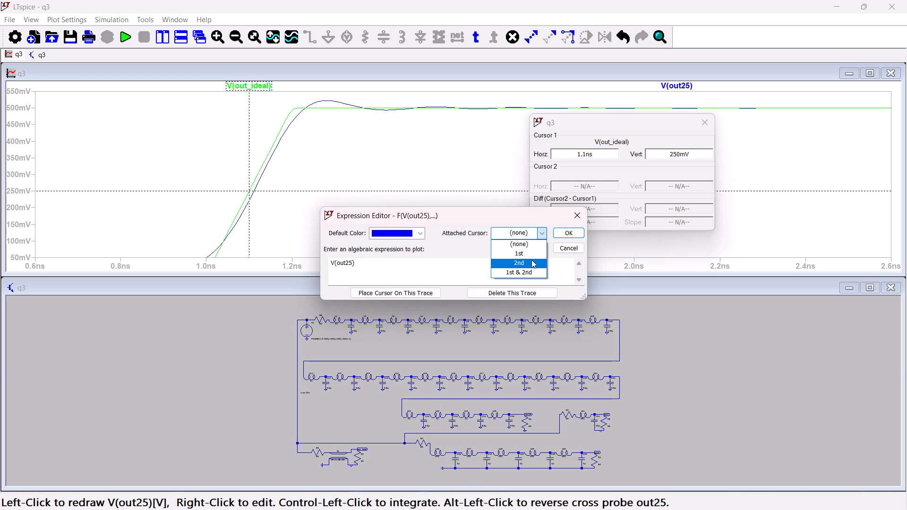
pyautogui.click(531, 261)
pyautogui.click(559, 232)
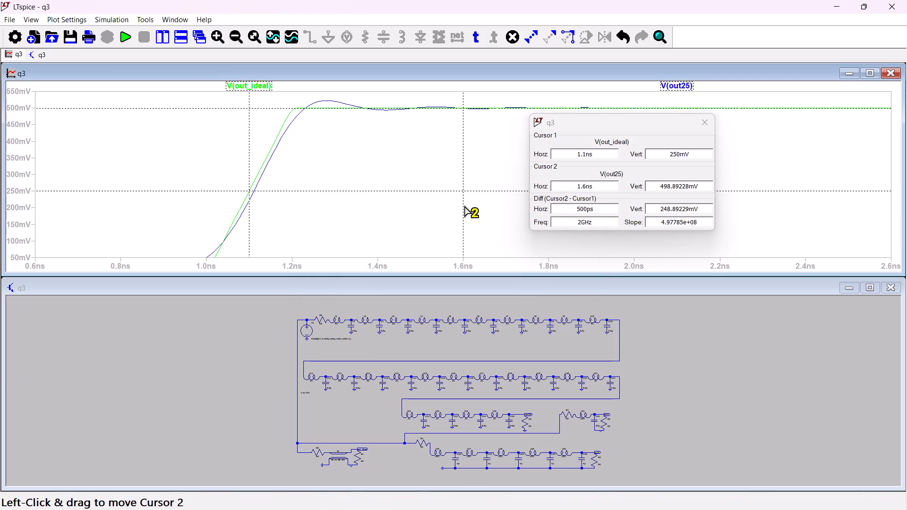
pyautogui.moveTo(463, 205); pyautogui.dragTo(426, 215)
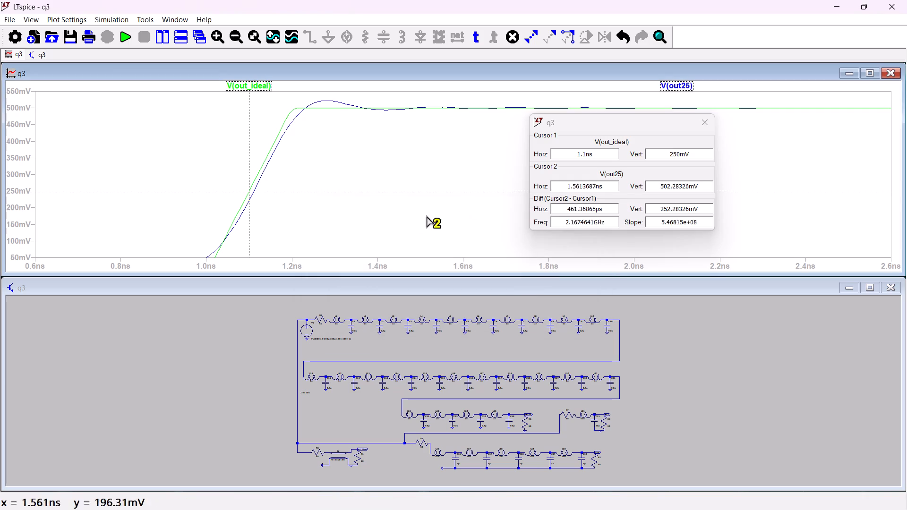
pyautogui.moveTo(426, 215); pyautogui.dragTo(263, 230)
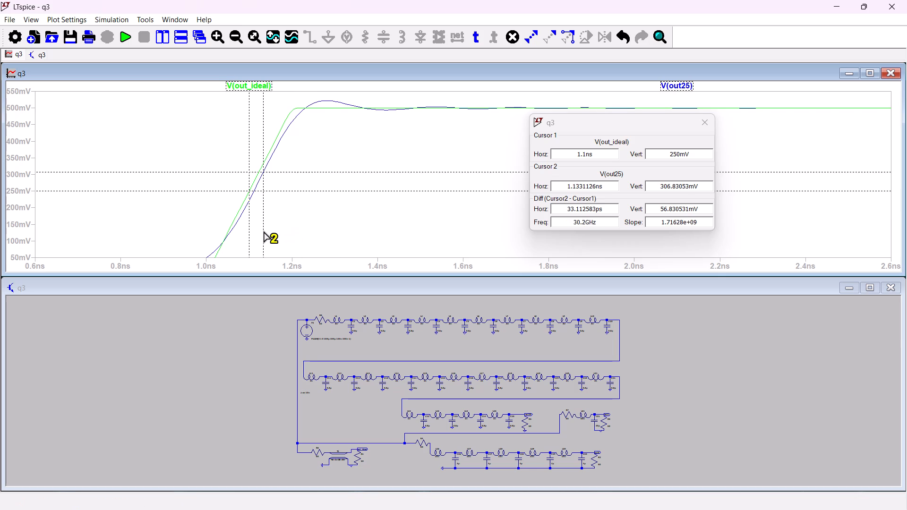
pyautogui.moveTo(263, 230); pyautogui.dragTo(253, 231)
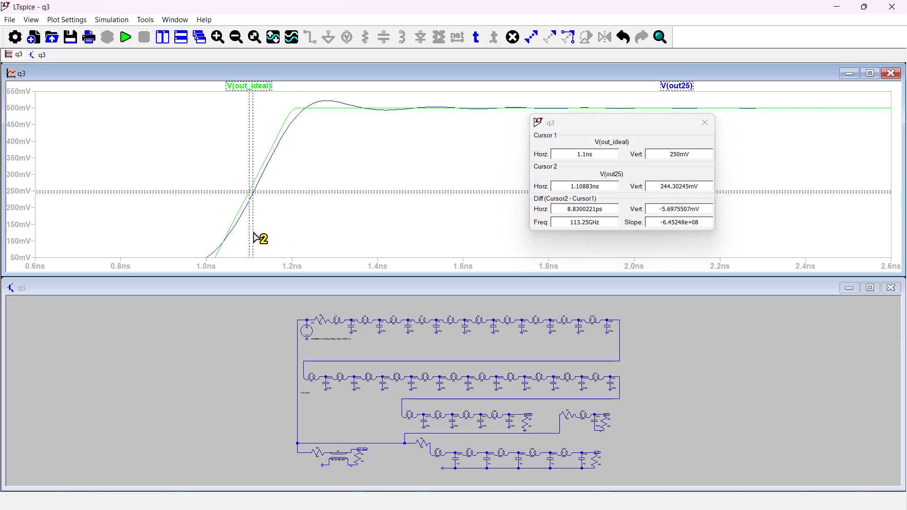
pyautogui.moveTo(253, 231); pyautogui.dragTo(254, 231)
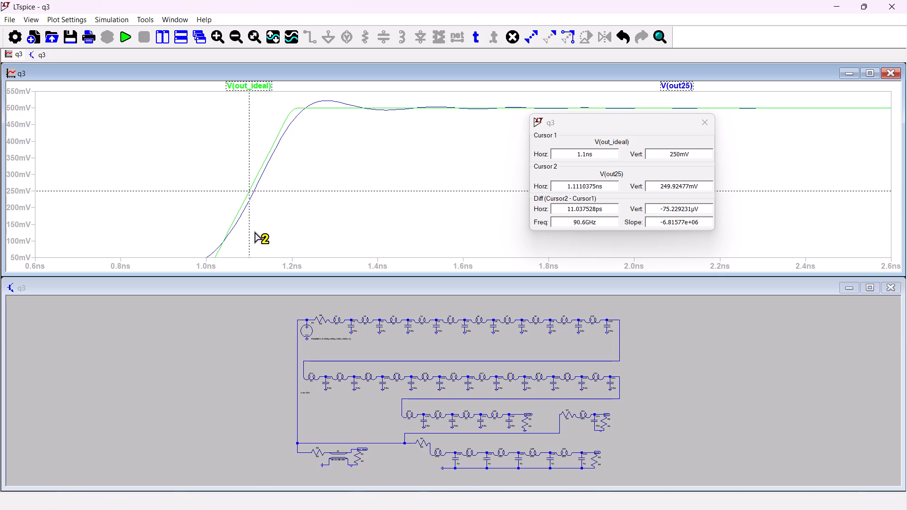
pyautogui.moveTo(254, 231); pyautogui.dragTo(254, 231)
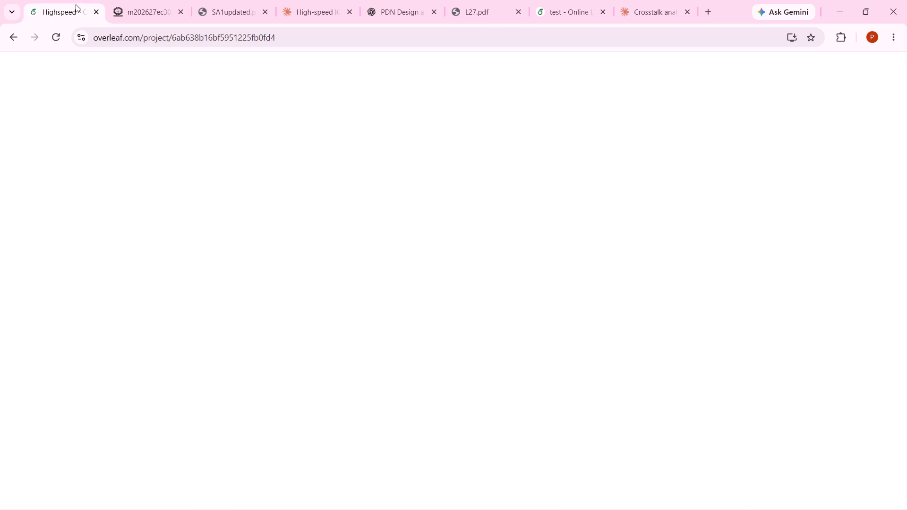
pyautogui.scroll(-13, 678, 196)
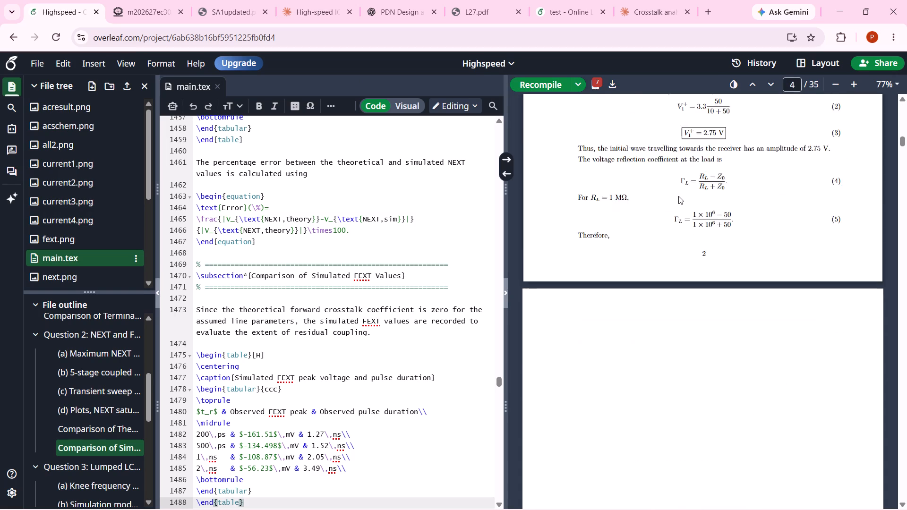
pyautogui.scroll(-13, 678, 196)
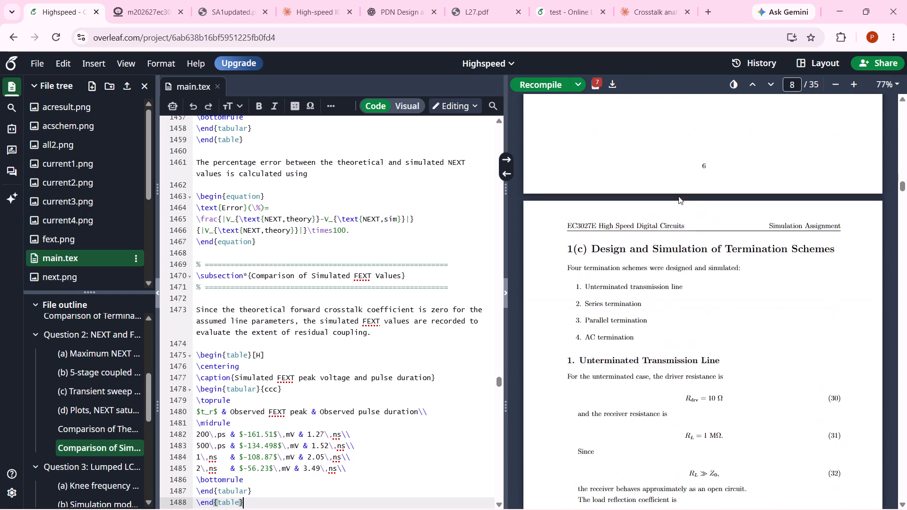
pyautogui.scroll(-8, 678, 196)
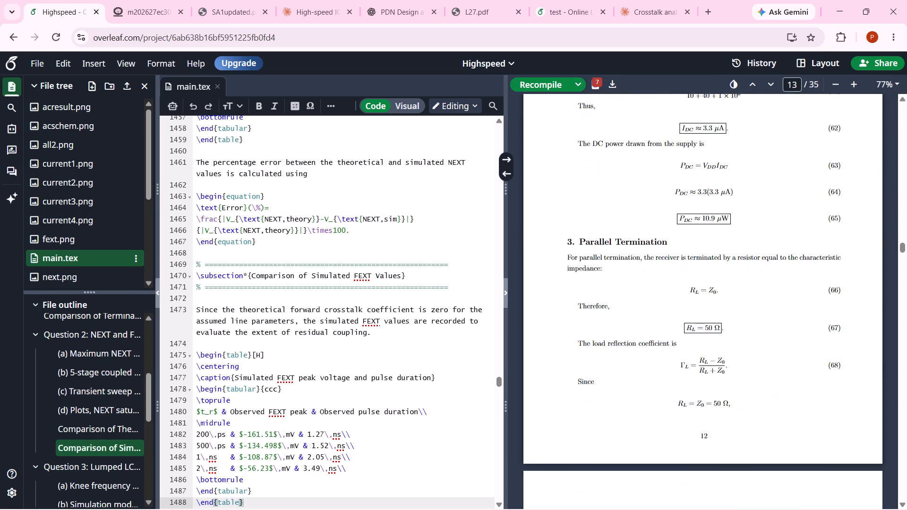
pyautogui.scroll(-8, 678, 196)
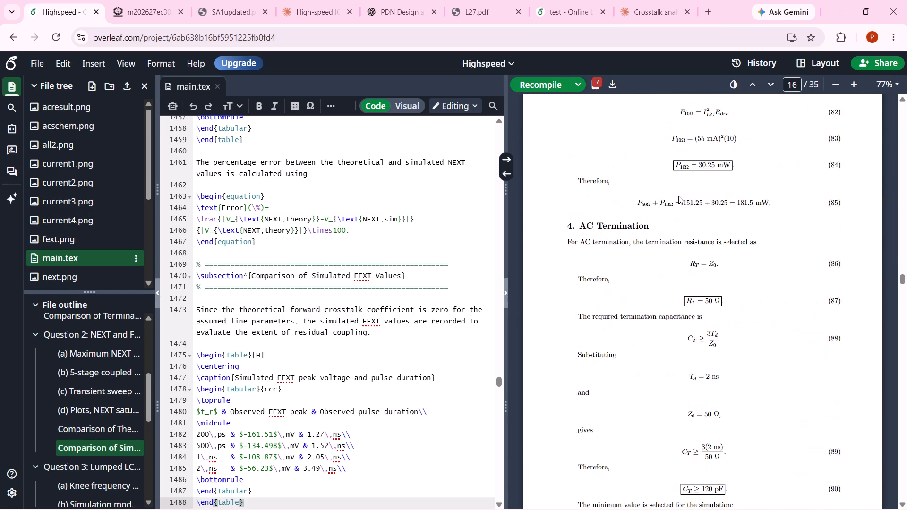
pyautogui.scroll(-10, 678, 196)
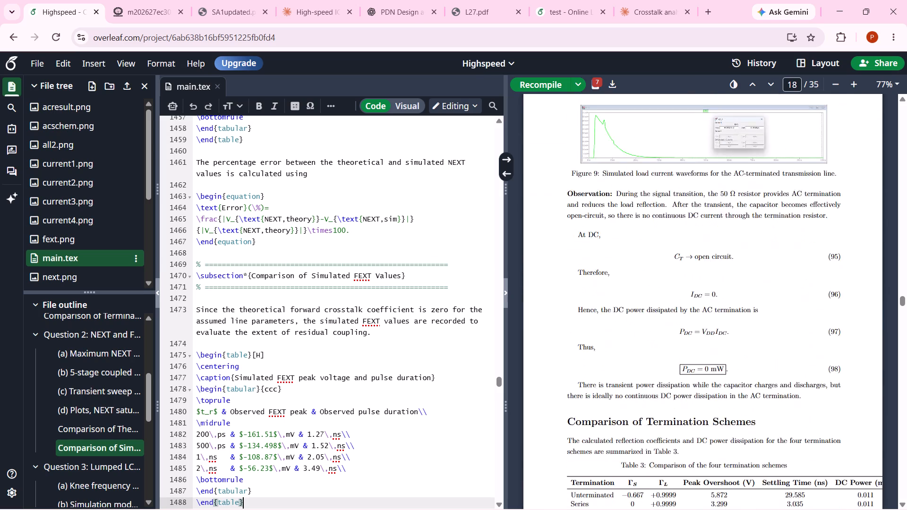
pyautogui.scroll(-1, 678, 196)
pyautogui.scroll(2, 678, 196)
pyautogui.hscroll(-1, 678, 196)
pyautogui.hscroll(-1, 711, 305)
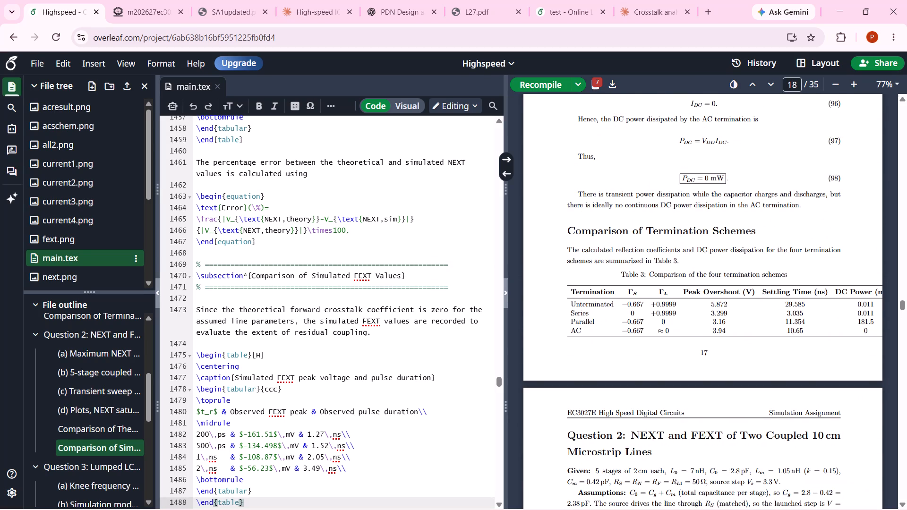
# Look through the compiled Question 2 and Question 3 pages up to the model comparison table for the 200 ps edge.
pyautogui.scroll(-9, 711, 305)
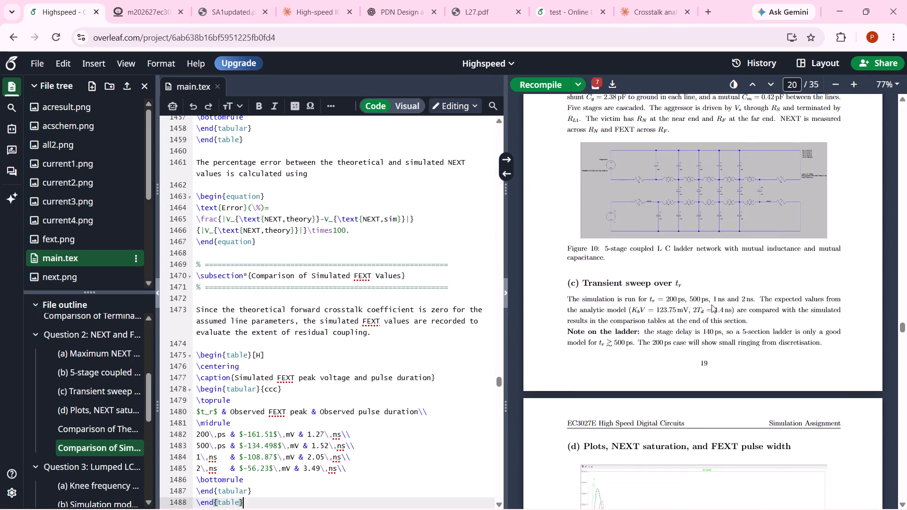
pyautogui.scroll(-5, 711, 305)
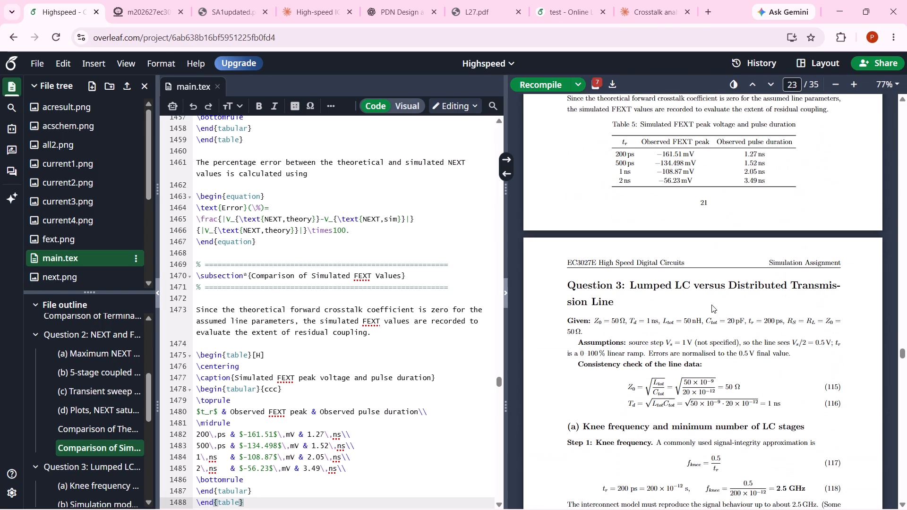
pyautogui.scroll(-6, 711, 305)
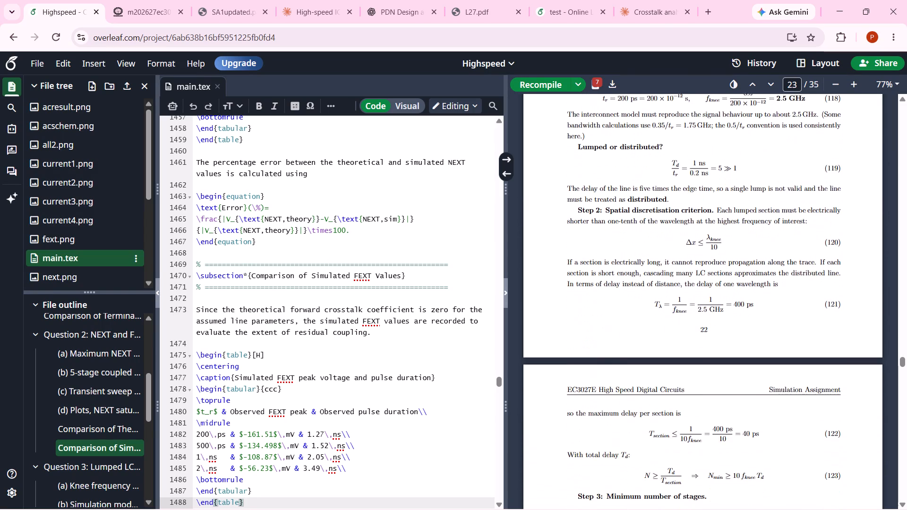
pyautogui.scroll(-4, 711, 305)
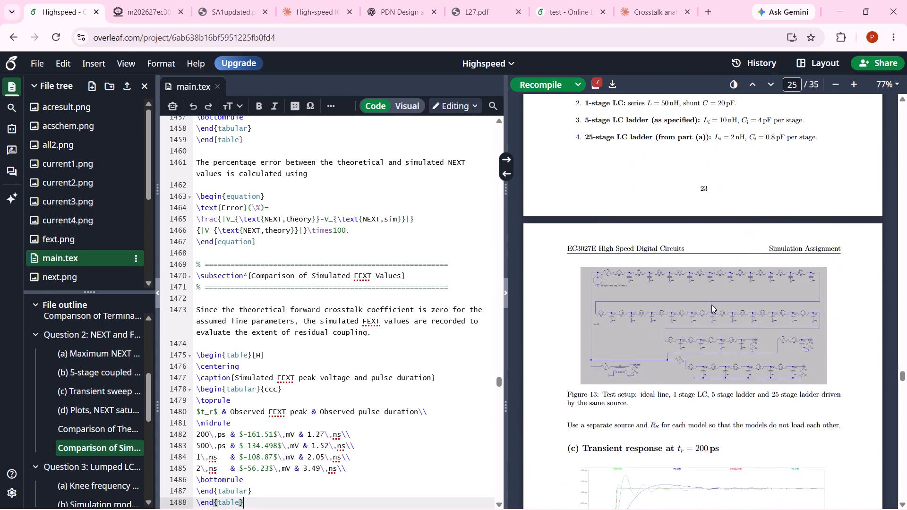
pyautogui.scroll(-5, 711, 305)
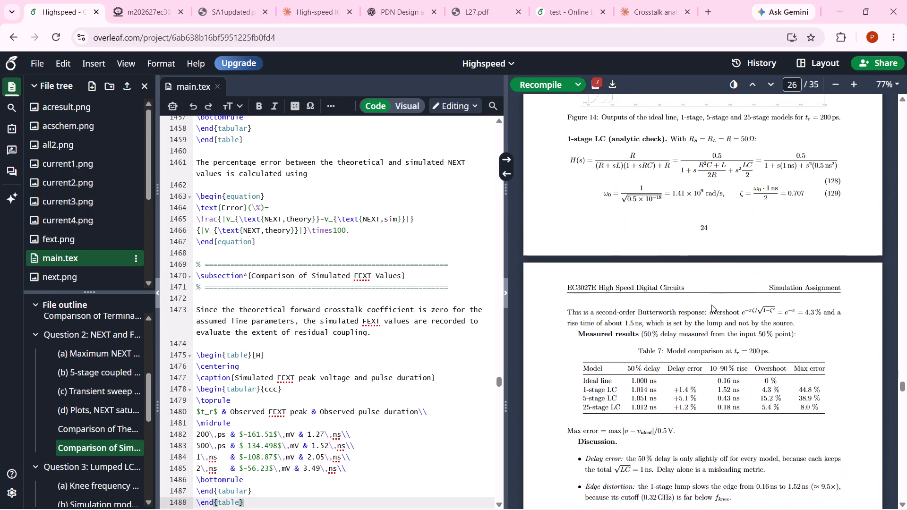
pyautogui.scroll(-3, 711, 305)
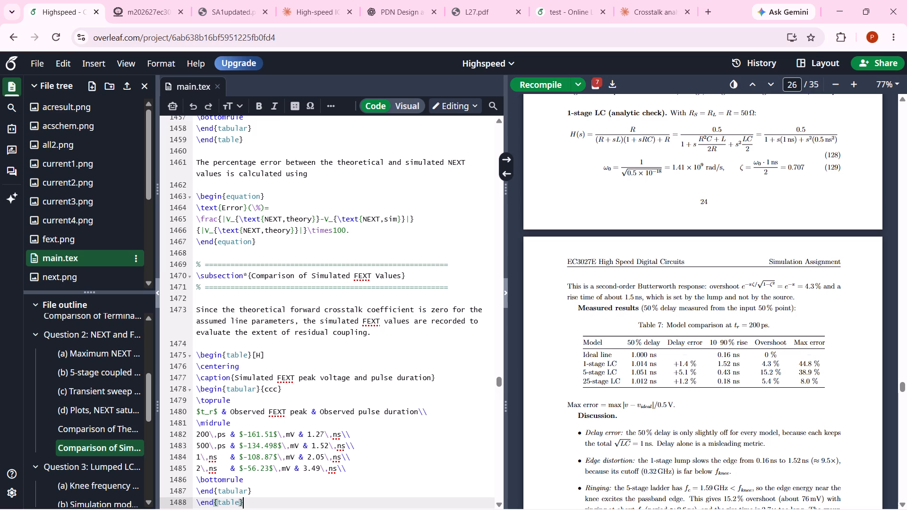
# Jump from the Table 7 caption in the compiled report to its LaTeX source.
pyautogui.doubleClick(641, 323)
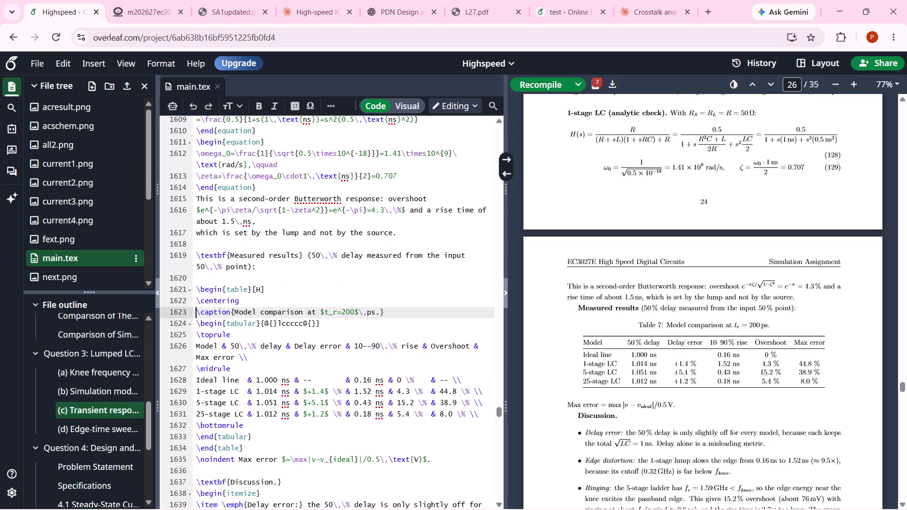
# Review Question 3's discussion, edge-time sweep and conclusion, and return to the measured results table of part (c).
pyautogui.scroll(-1, 617, 439)
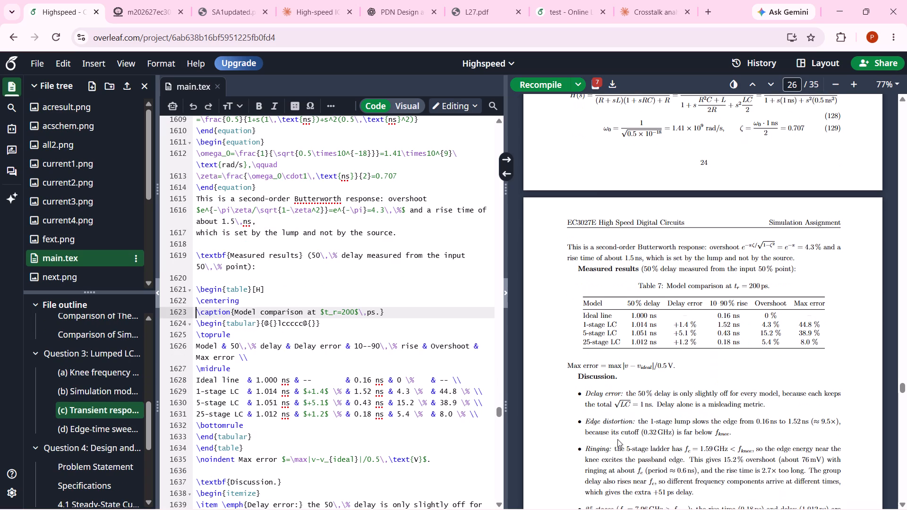
pyautogui.scroll(-2, 617, 439)
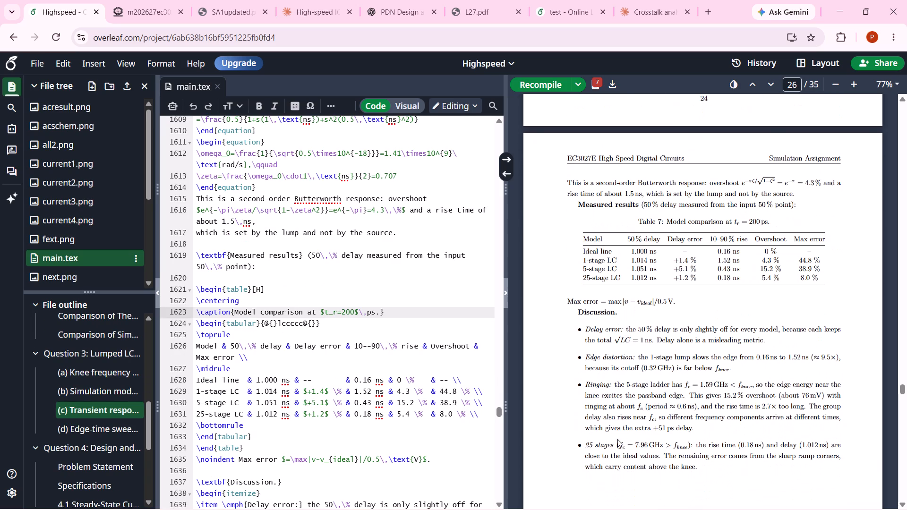
pyautogui.scroll(-5, 617, 439)
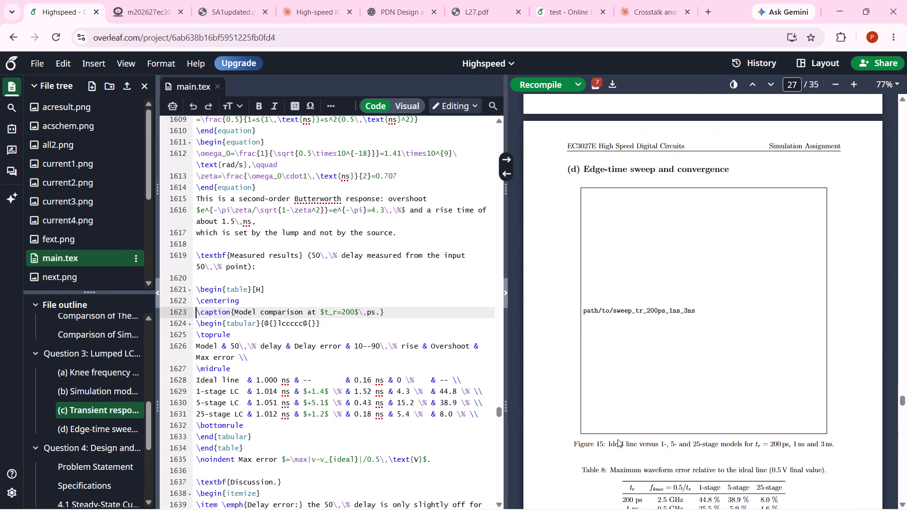
pyautogui.scroll(-3, 617, 439)
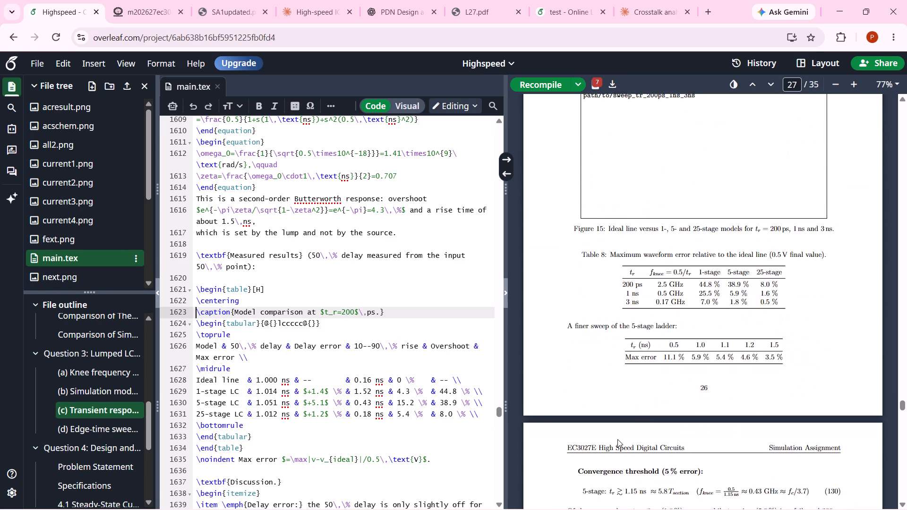
pyautogui.scroll(-3, 617, 439)
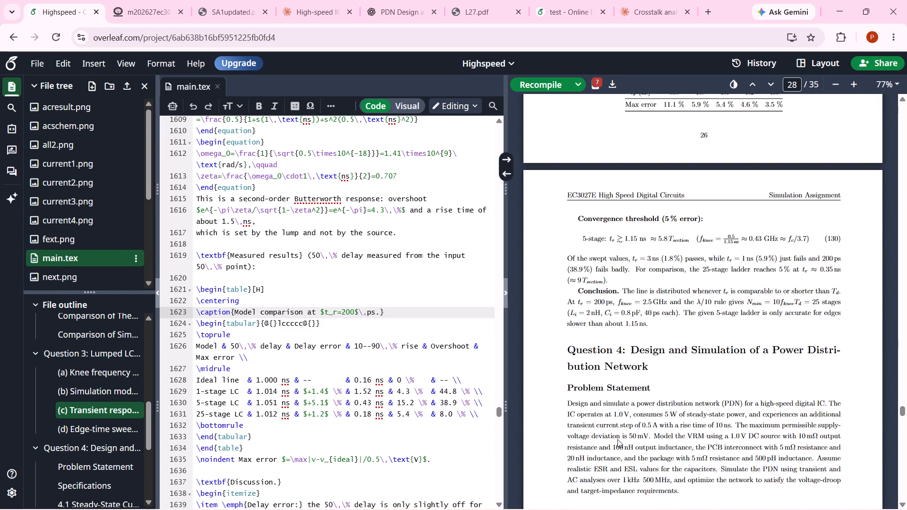
pyautogui.scroll(-1, 617, 439)
pyautogui.scroll(11, 617, 439)
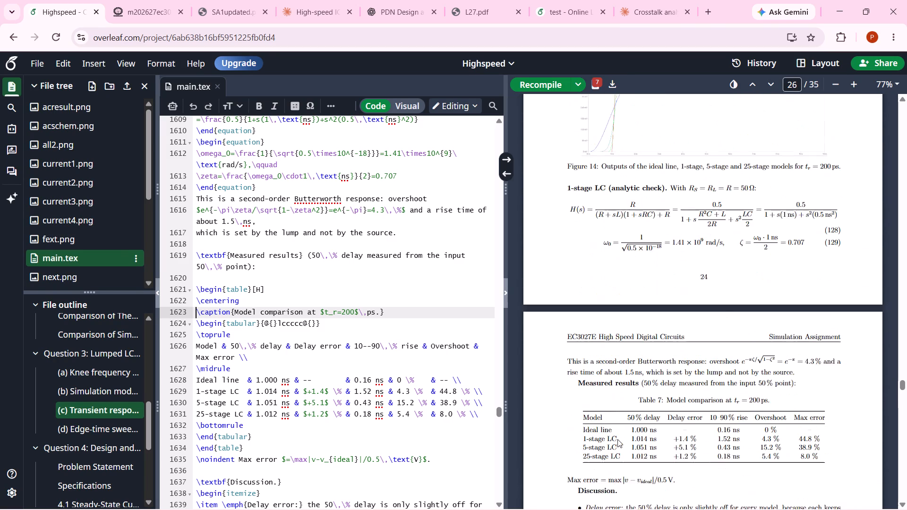
pyautogui.scroll(-4, 617, 439)
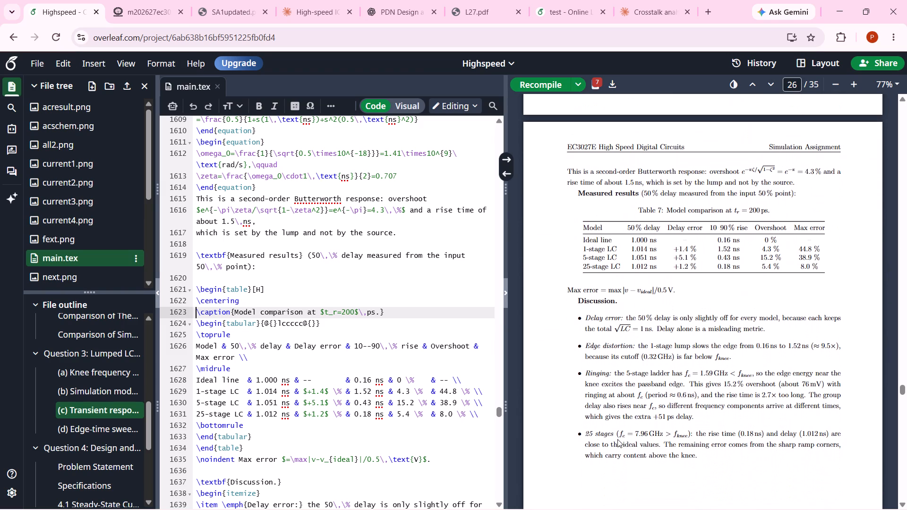
pyautogui.scroll(-1, 617, 439)
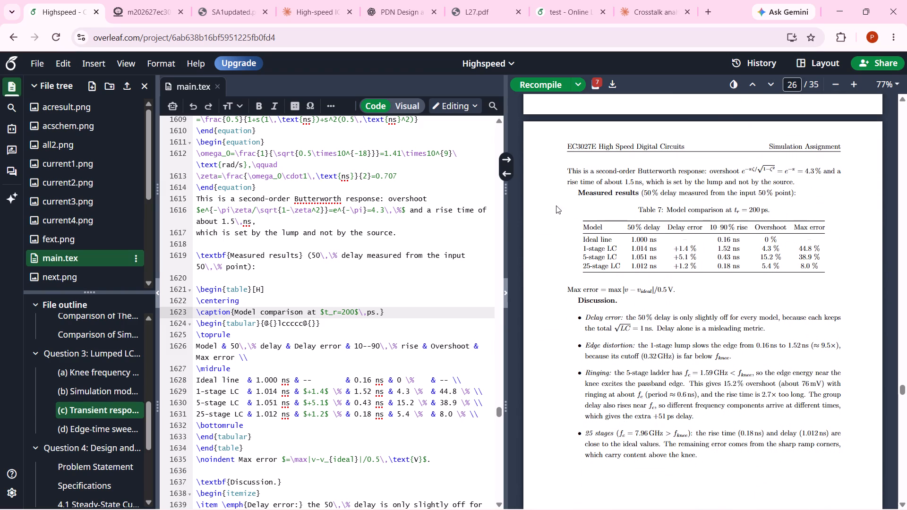
pyautogui.scroll(5, 583, 191)
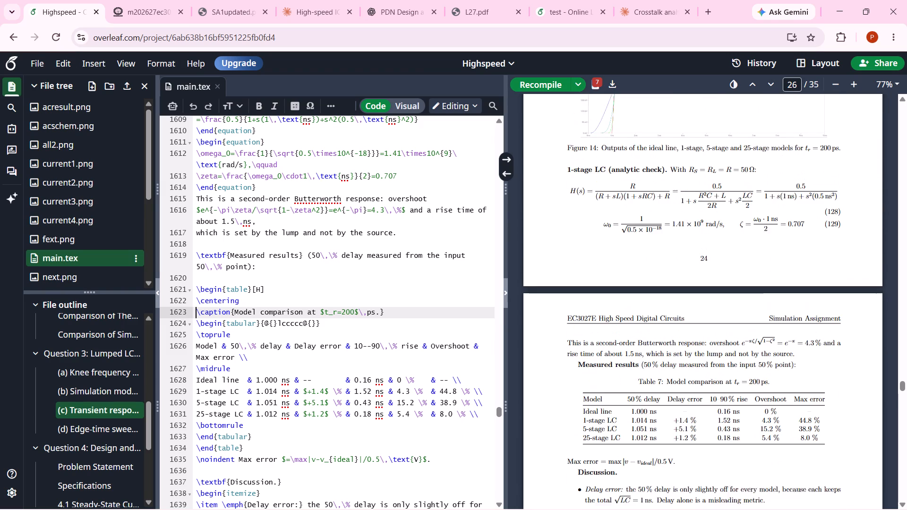
pyautogui.scroll(-2, 583, 191)
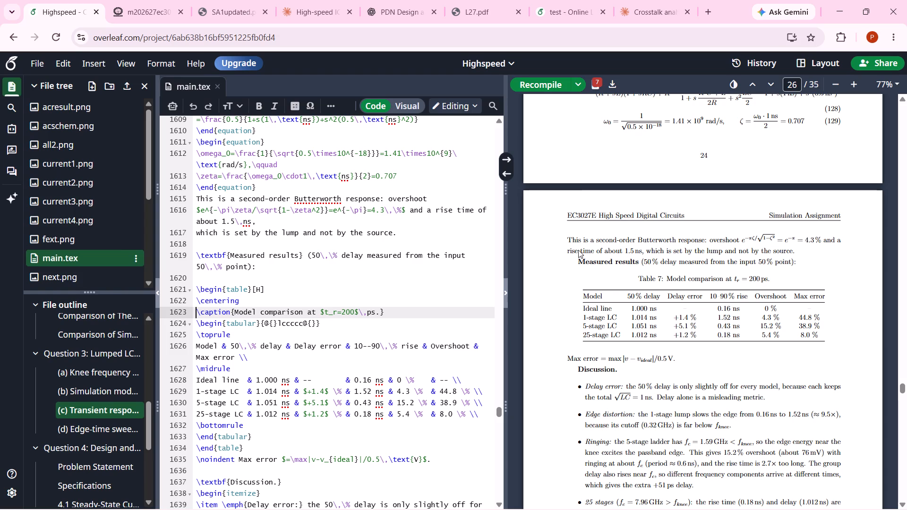
pyautogui.scroll(1, 579, 263)
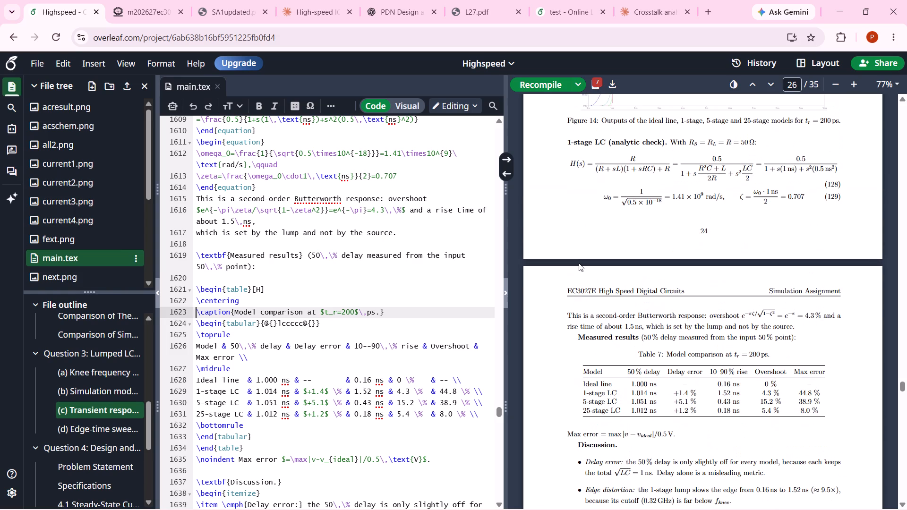
pyautogui.scroll(1, 579, 263)
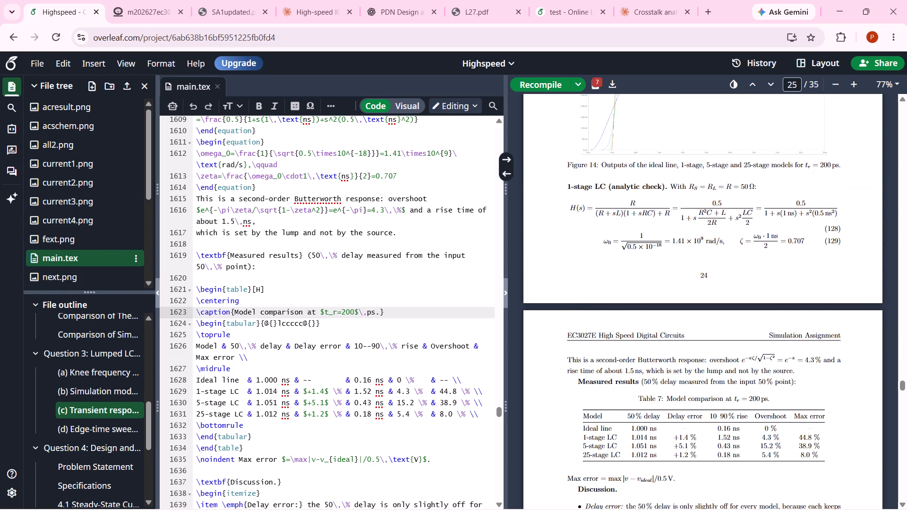
pyautogui.doubleClick(583, 382)
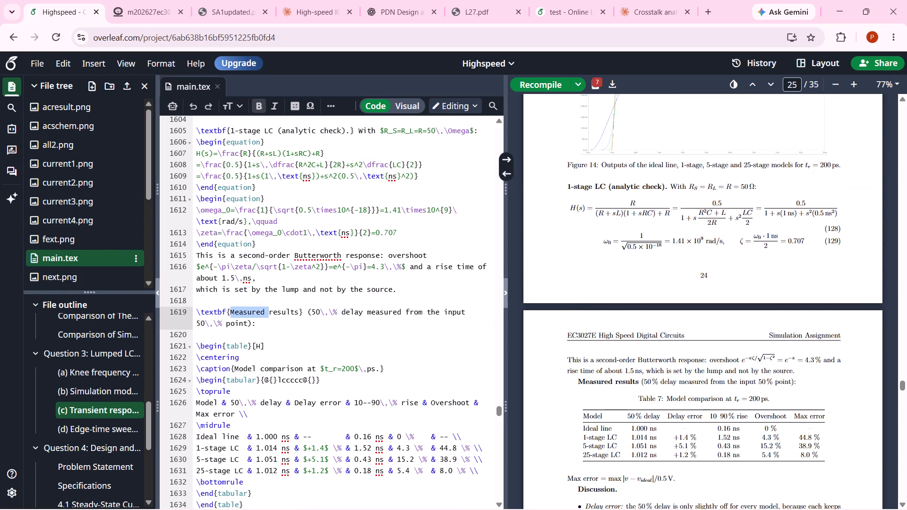
pyautogui.moveTo(194, 310); pyautogui.dragTo(316, 412)
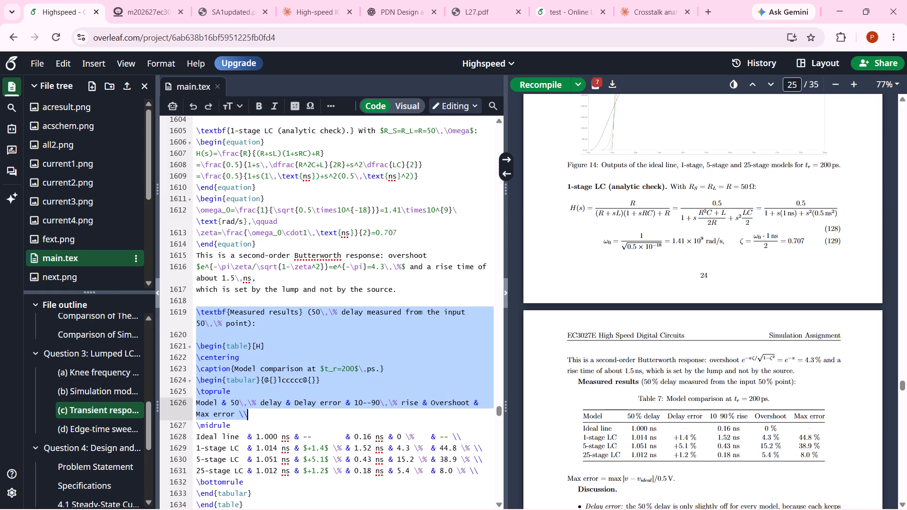
pyautogui.moveTo(316, 412); pyautogui.dragTo(348, 509)
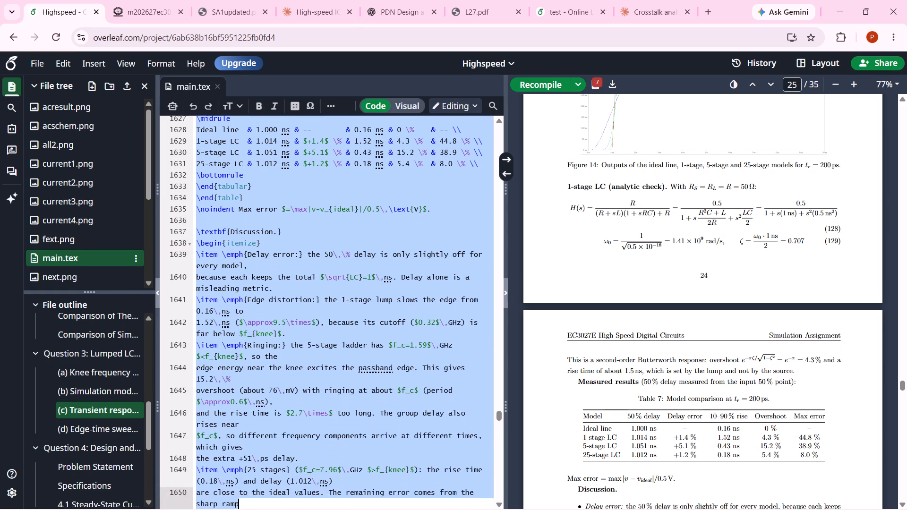
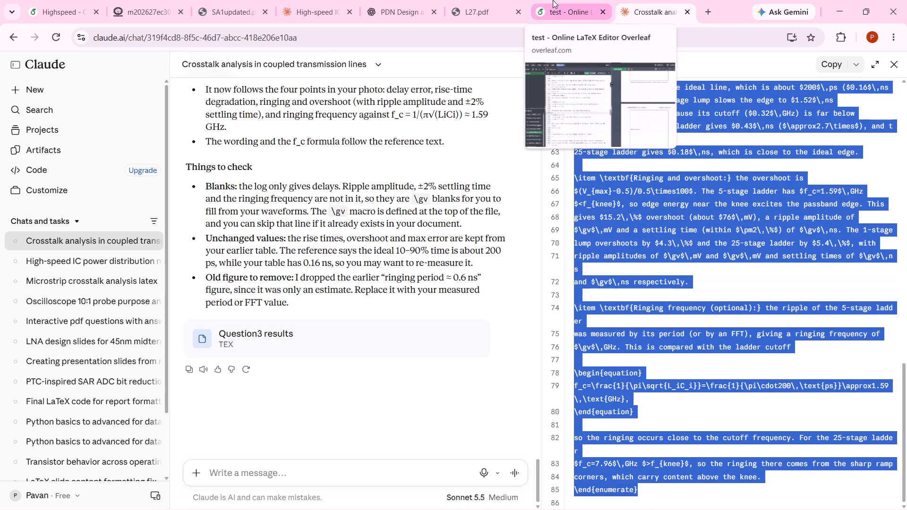
# Switch to the Highspeed Overleaf project and remove the parenthetical 50% delay note from the "Measured results" line, keeping the colon.
pyautogui.click(74, 0)
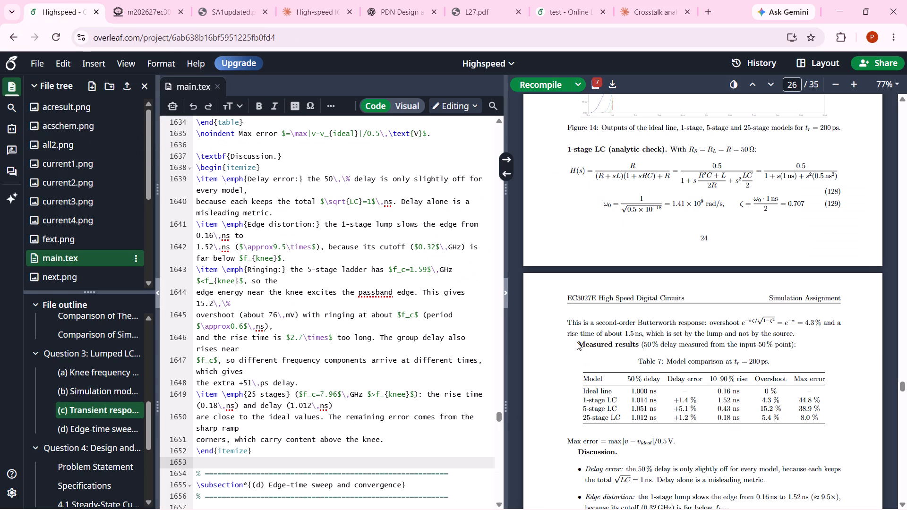
pyautogui.doubleClick(646, 344)
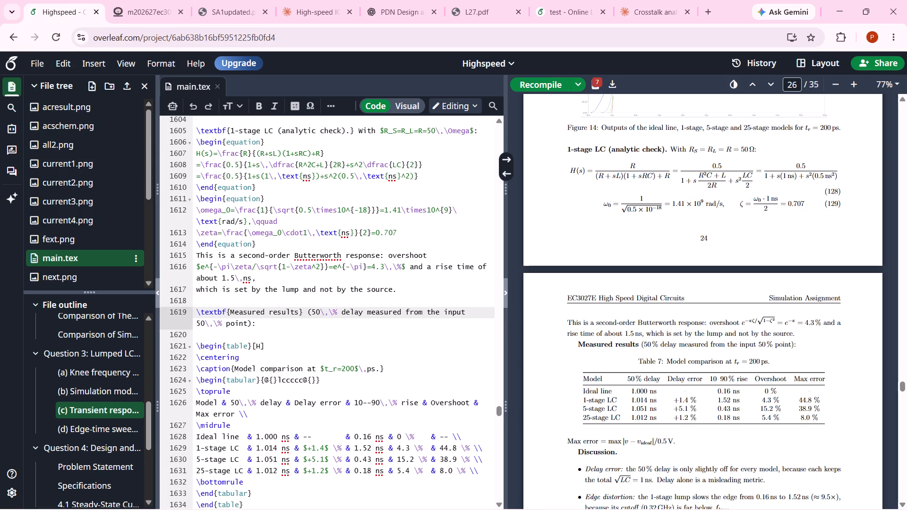
pyautogui.click(252, 327)
pyautogui.press('BackSpace')
pyautogui.press('BackSpace')
pyautogui.press('BackSpace')
pyautogui.press('BackSpace')
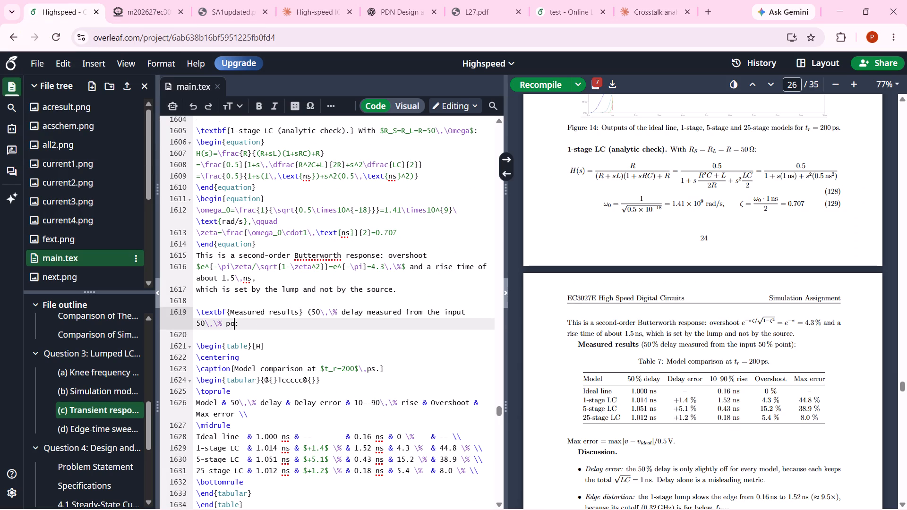
pyautogui.press('BackSpace')
pyautogui.press('BackSpace')
pyautogui.press('BackSpace')
pyautogui.press('BackSpace')
pyautogui.press('BackSpace')
pyautogui.press('BackSpace')
pyautogui.press('BackSpace')
pyautogui.press('BackSpace')
pyautogui.press('BackSpace')
pyautogui.press('BackSpace')
pyautogui.press('BackSpace')
pyautogui.press('BackSpace')
pyautogui.press('BackSpace')
pyautogui.press('BackSpace')
pyautogui.press('BackSpace')
pyautogui.press('BackSpace')
pyautogui.press('BackSpace')
pyautogui.press('BackSpace')
pyautogui.press('BackSpace')
pyautogui.press('BackSpace')
pyautogui.press('BackSpace')
pyautogui.press('BackSpace')
pyautogui.press('BackSpace')
pyautogui.press('BackSpace')
pyautogui.press('BackSpace')
pyautogui.press('BackSpace')
pyautogui.press('BackSpace')
pyautogui.press('BackSpace')
pyautogui.press('BackSpace')
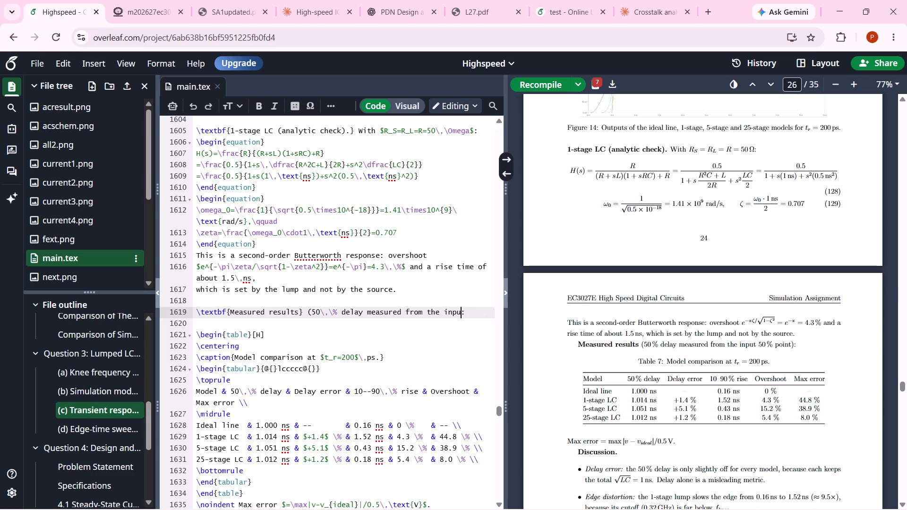
pyautogui.press('BackSpace')
pyautogui.press('BackSpace')
pyautogui.press('BackSpace')
pyautogui.press('BackSpace')
pyautogui.press('BackSpace')
pyautogui.press('BackSpace')
pyautogui.press('BackSpace')
pyautogui.press('BackSpace')
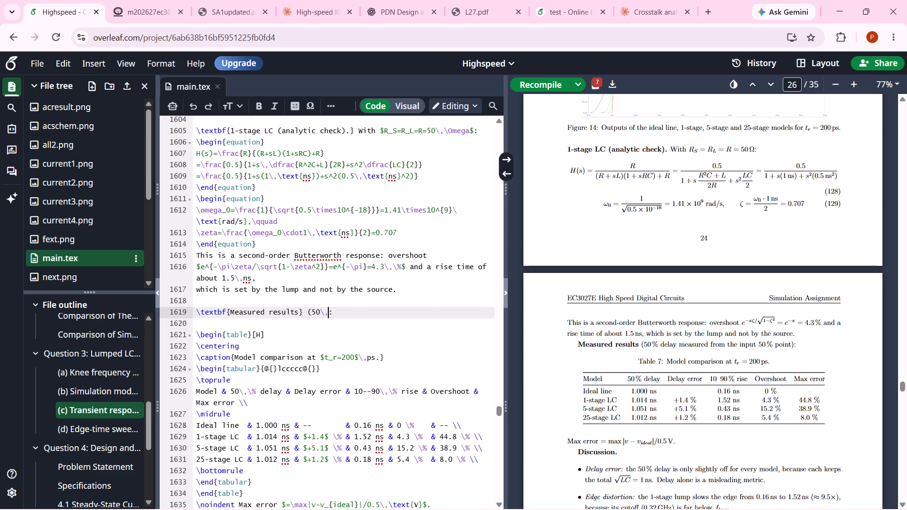
pyautogui.press('BackSpace')
pyautogui.press('BackSpace')
pyautogui.press('BackSpace')
pyautogui.press('BackSpace')
pyautogui.press('BackSpace')
pyautogui.press('BackSpace')
# Replace the old model comparison table and Discussion list in part (c) with the copied LaTeX, and recompile the report.
pyautogui.moveTo(196, 331); pyautogui.dragTo(301, 509)
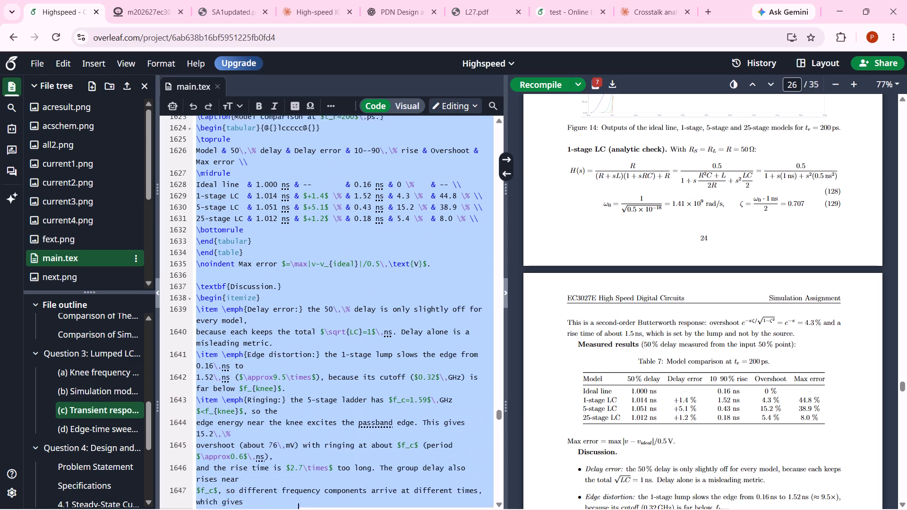
pyautogui.moveTo(301, 509); pyautogui.dragTo(314, 455)
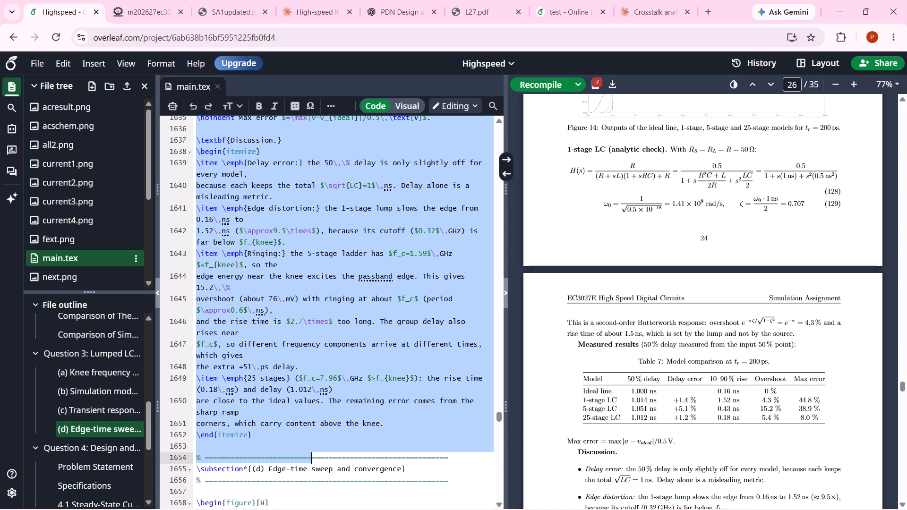
pyautogui.moveTo(314, 455); pyautogui.dragTo(315, 442)
pyautogui.hotkey('ctrl', 'v')
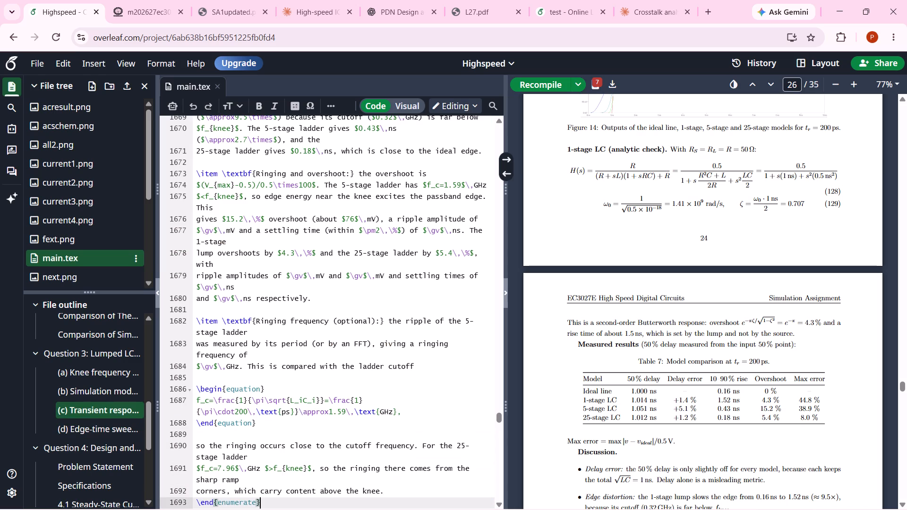
pyautogui.click(526, 81)
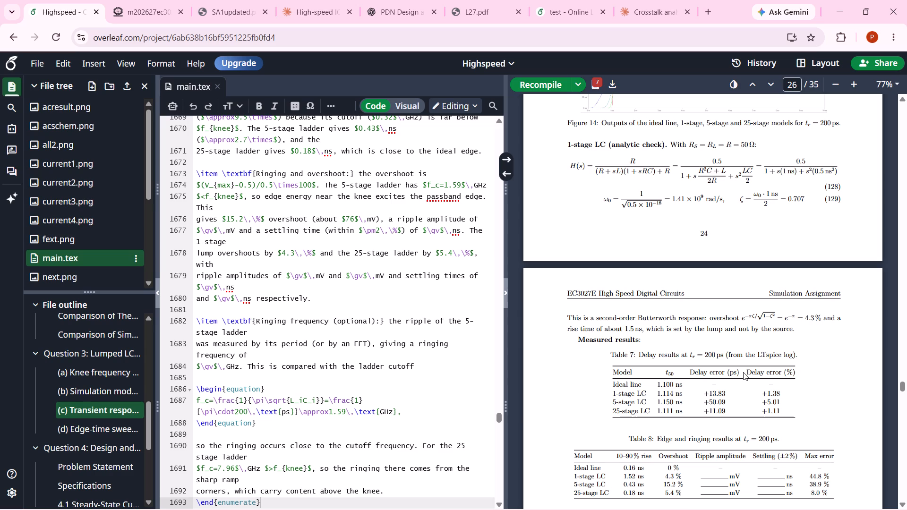
# Examine the compiled Question 3(c) delay table, edge and ringing table, and four discussion points in the PDF.
pyautogui.scroll(-2, 743, 372)
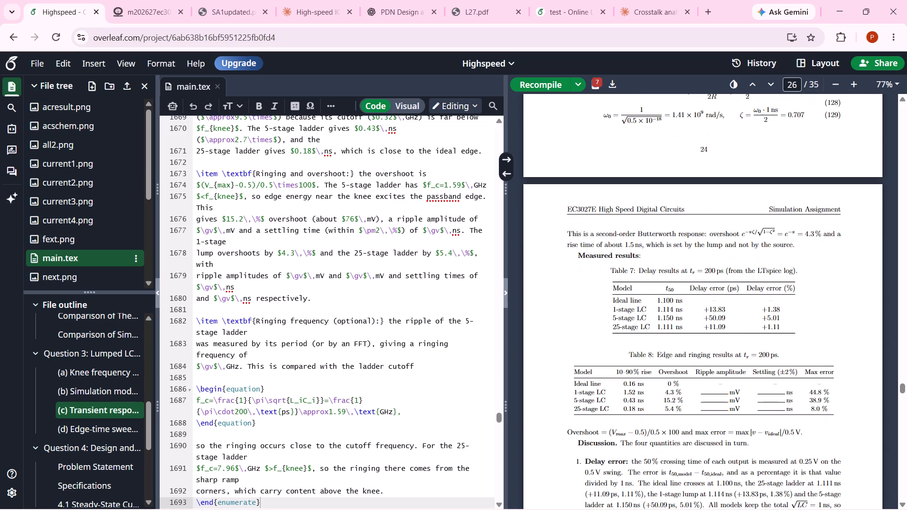
pyautogui.scroll(-1, 743, 372)
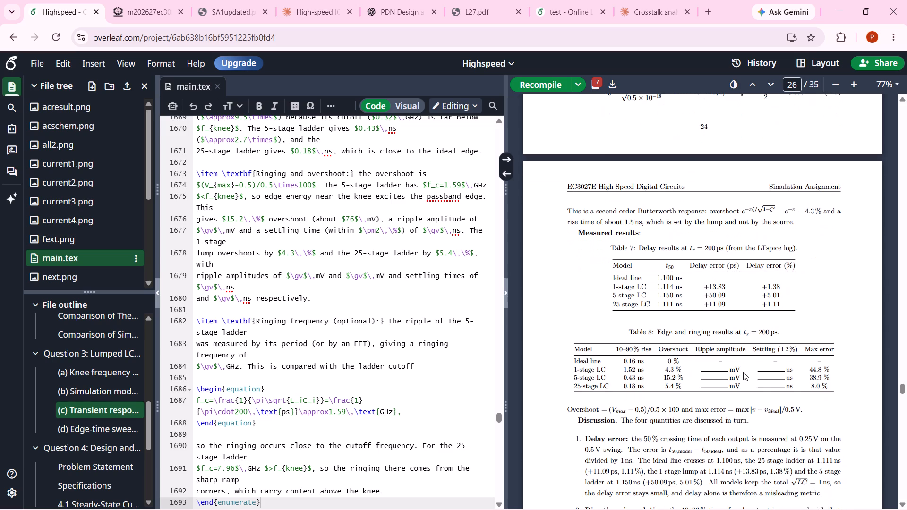
pyautogui.scroll(-1, 743, 372)
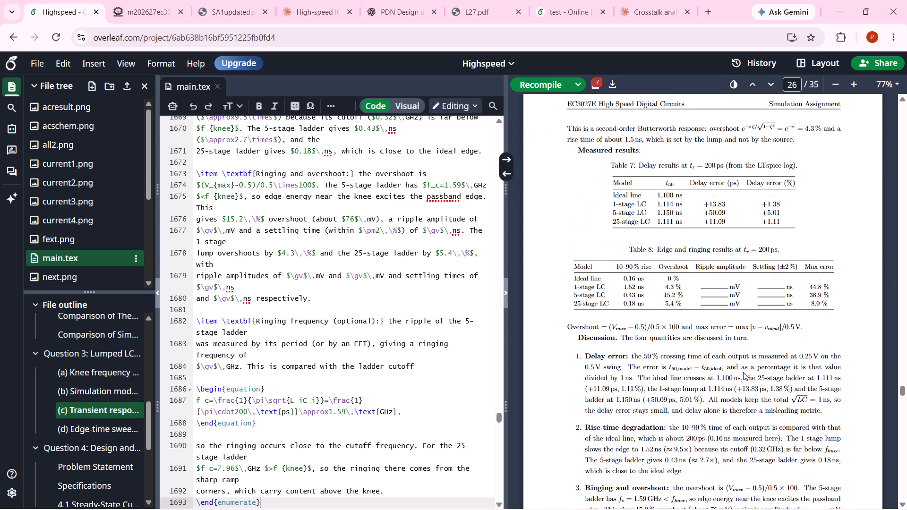
pyautogui.scroll(-4, 743, 372)
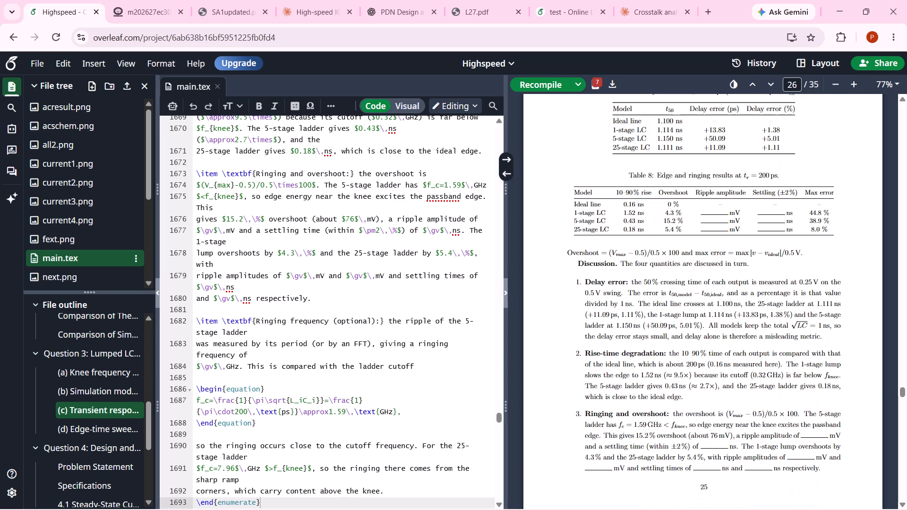
pyautogui.scroll(-1, 743, 372)
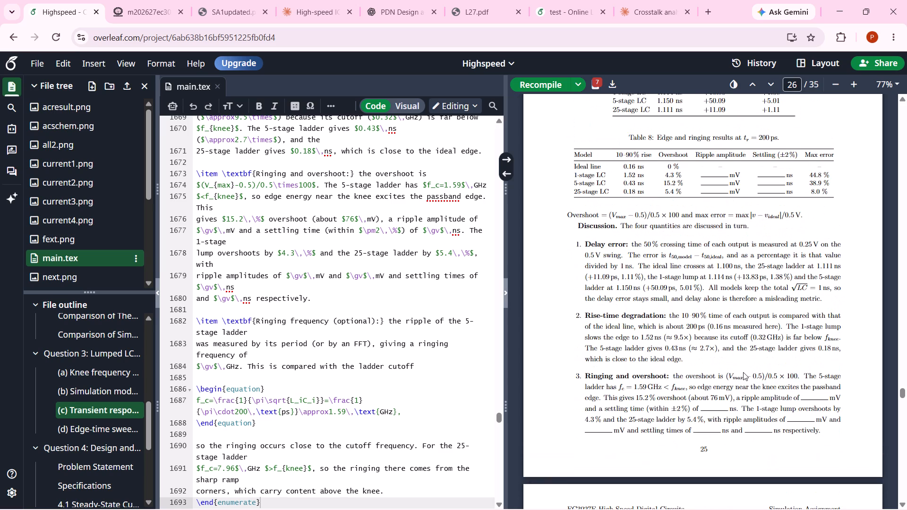
pyautogui.scroll(-2, 743, 372)
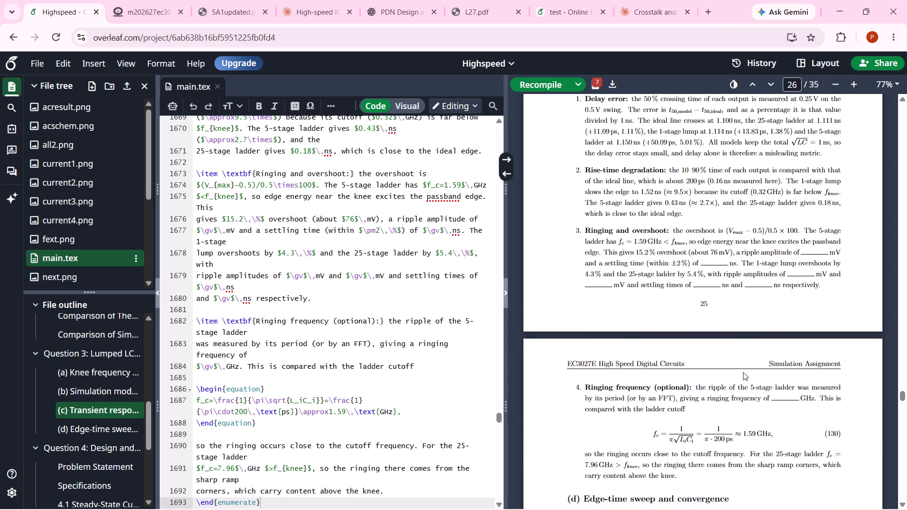
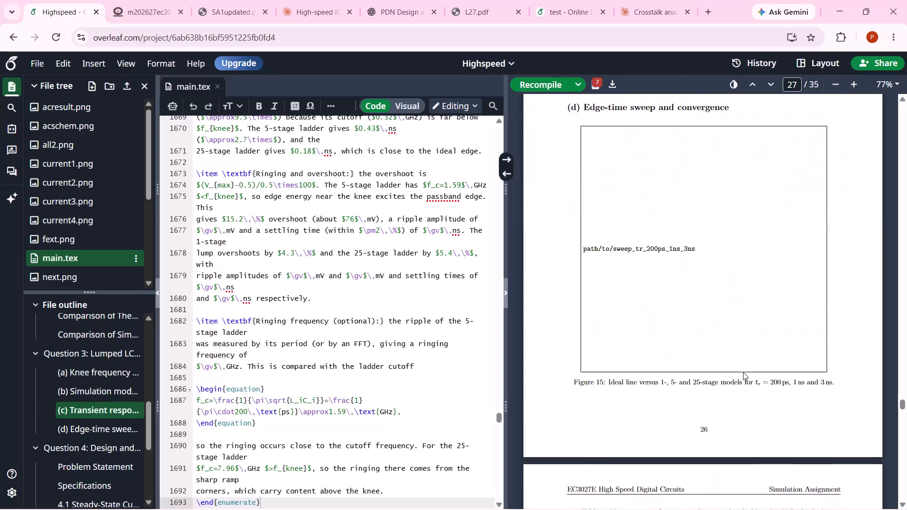
# Review the compiled report from the Question 3(d) edge-time sweep through Question 4 to the final Conclusion.
pyautogui.scroll(-4, 743, 372)
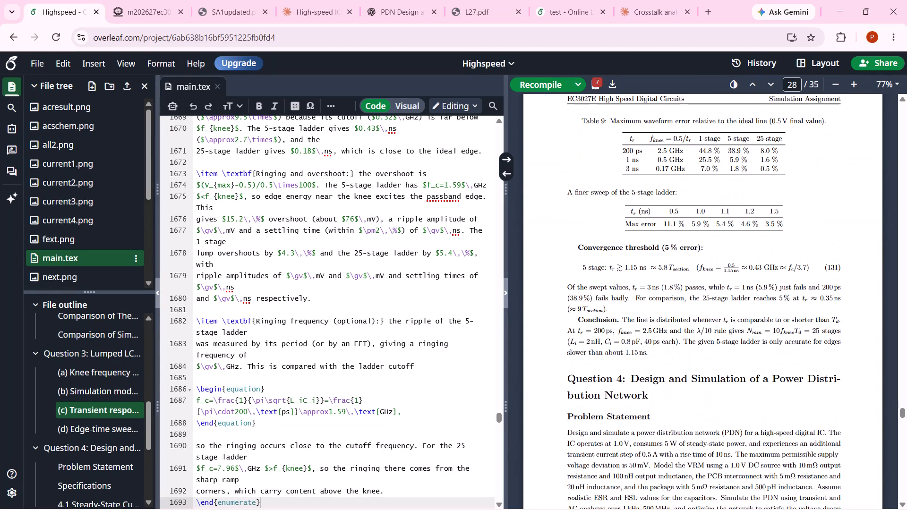
pyautogui.scroll(-2, 743, 372)
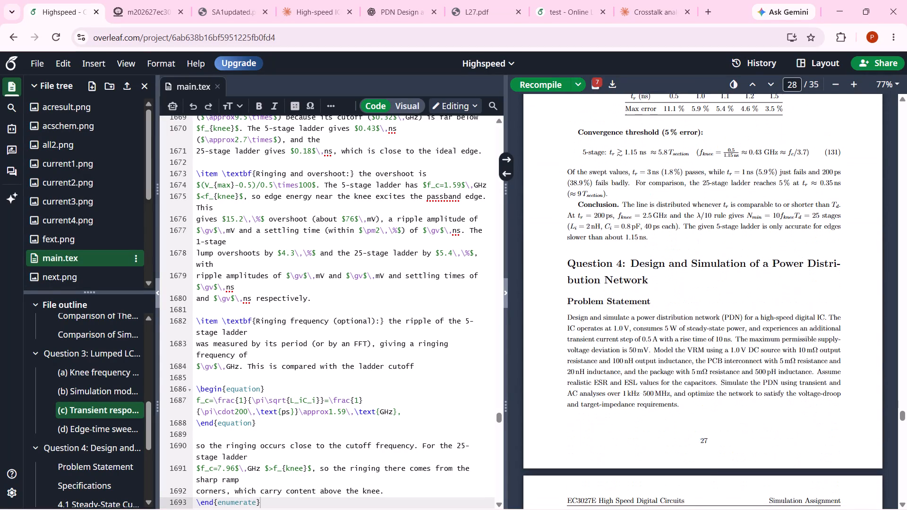
pyautogui.scroll(-8, 743, 372)
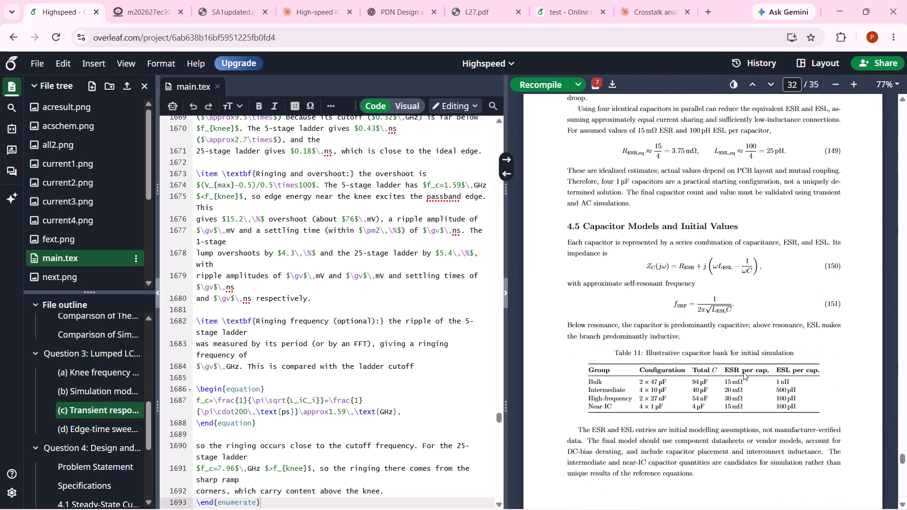
pyautogui.scroll(-9, 743, 372)
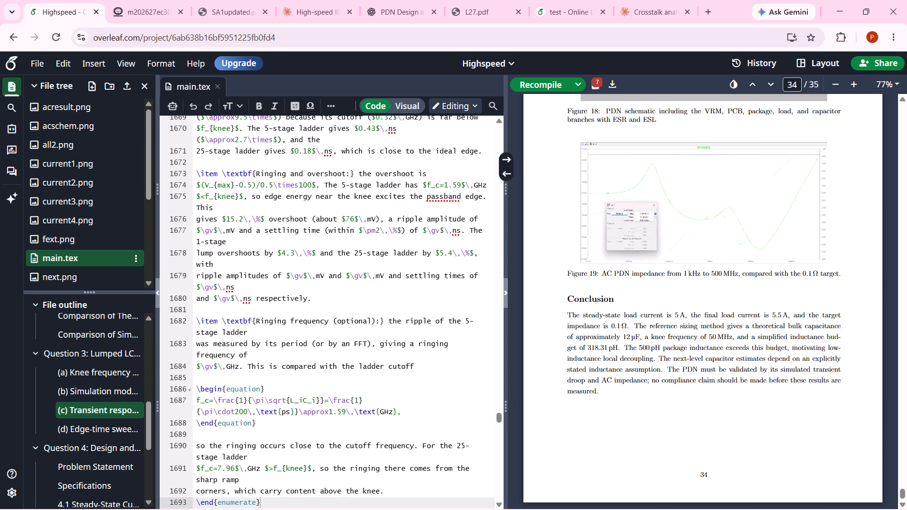
pyautogui.scroll(-1, 743, 372)
# Look back through the compiled Question 4 figures, derivations and specifications, and the Question 3(d) tables, to the part (c) discussion.
pyautogui.scroll(9, 743, 372)
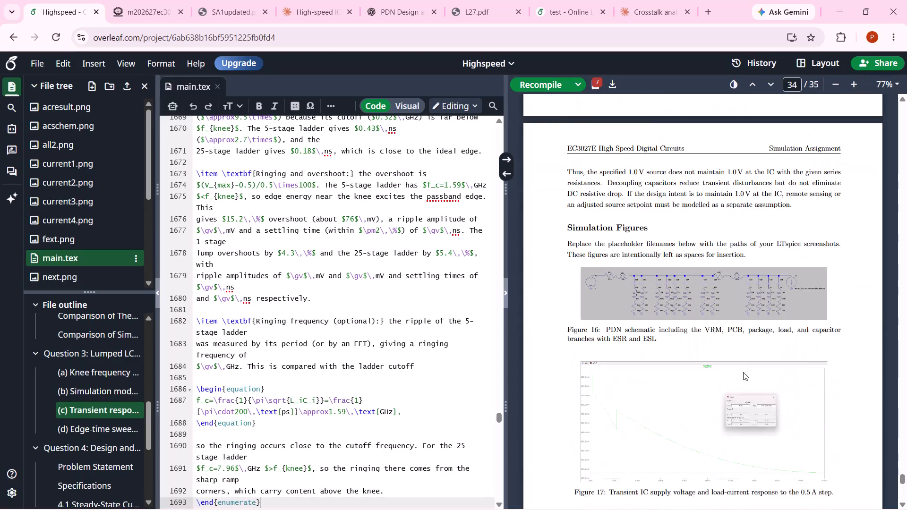
pyautogui.scroll(2, 743, 372)
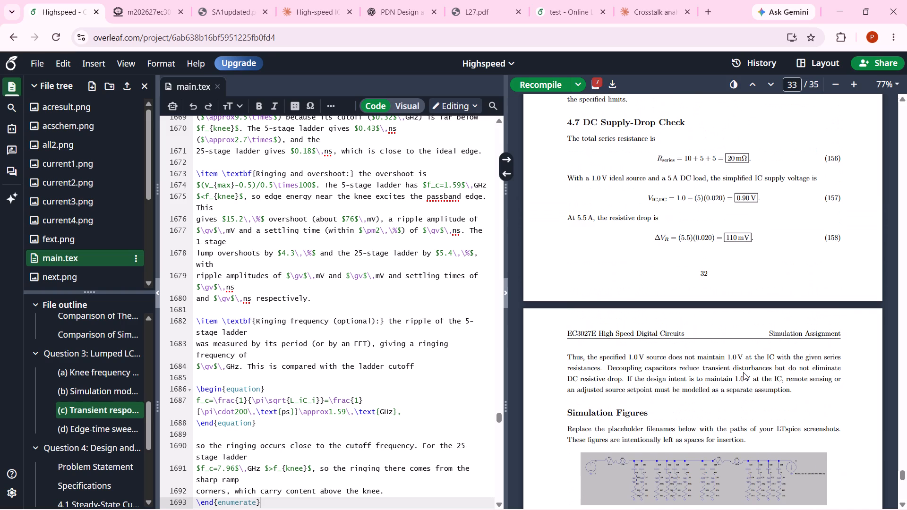
pyautogui.scroll(4, 743, 372)
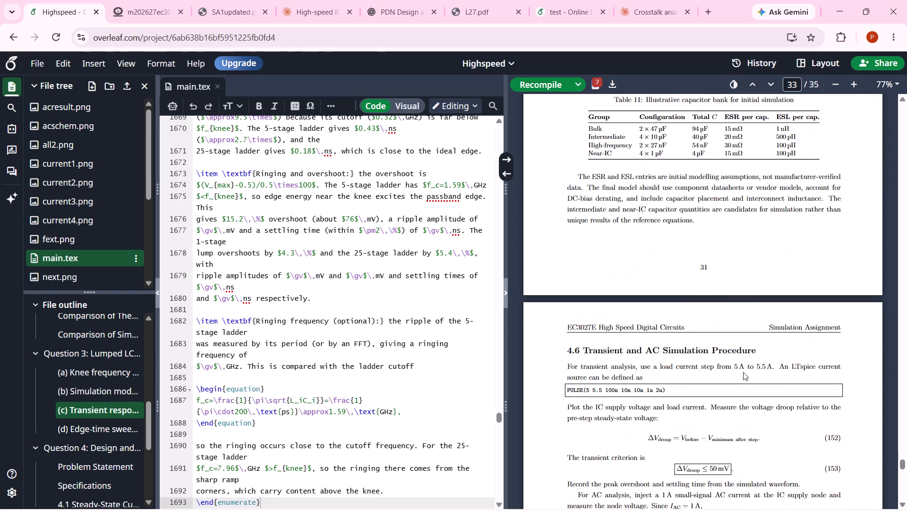
pyautogui.scroll(6, 743, 372)
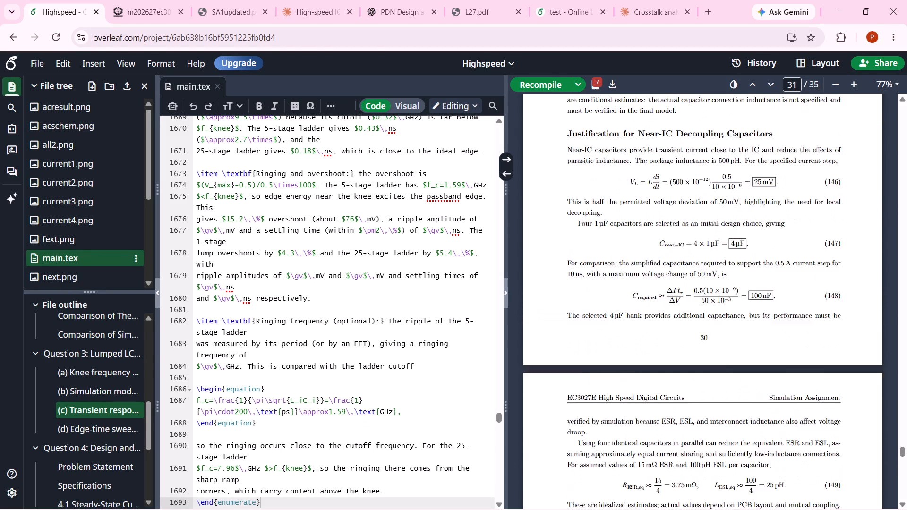
pyautogui.scroll(6, 743, 372)
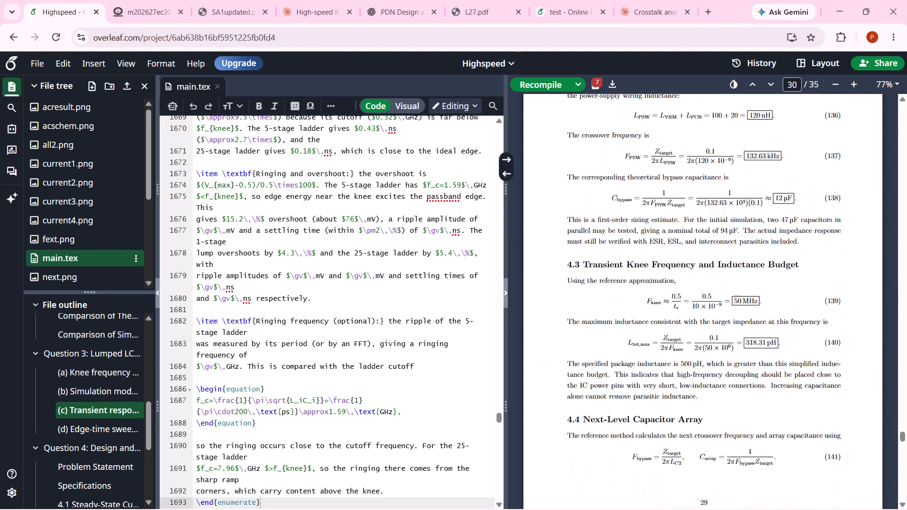
pyautogui.scroll(4, 743, 372)
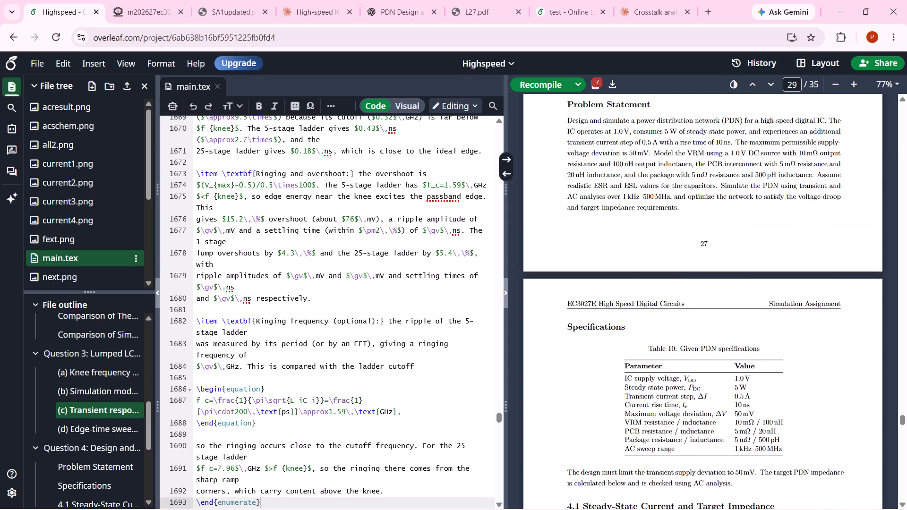
pyautogui.scroll(6, 743, 372)
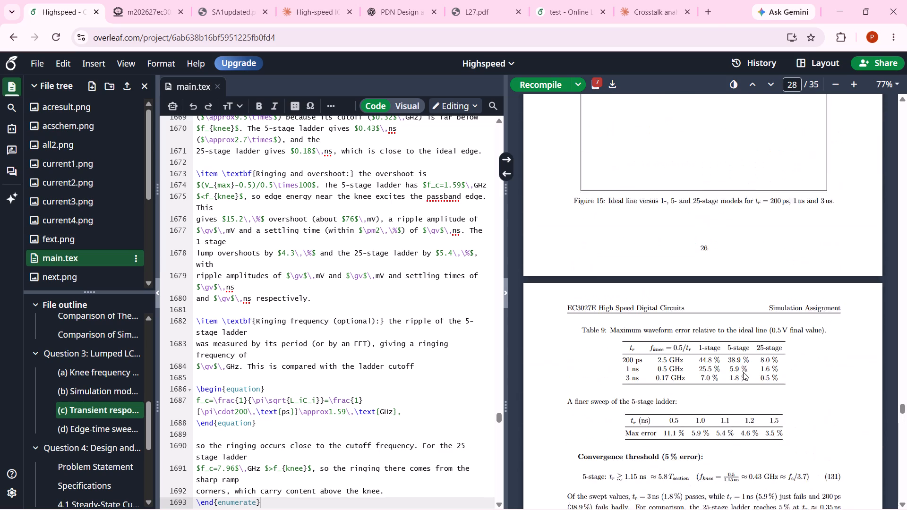
pyautogui.scroll(8, 743, 372)
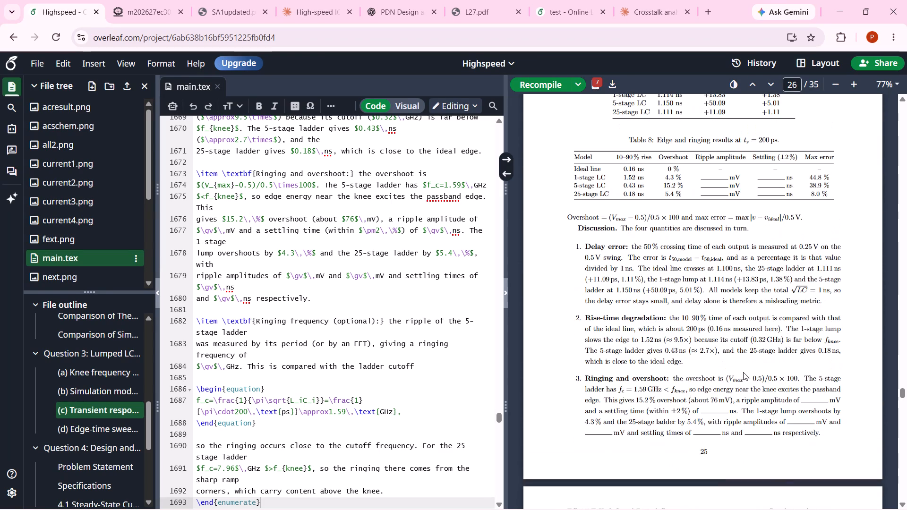
# Delete the "1-stage LC (analytic check)" block, including its equations and Butterworth response text, from part (c), and recompile the report.
pyautogui.scroll(3, 743, 372)
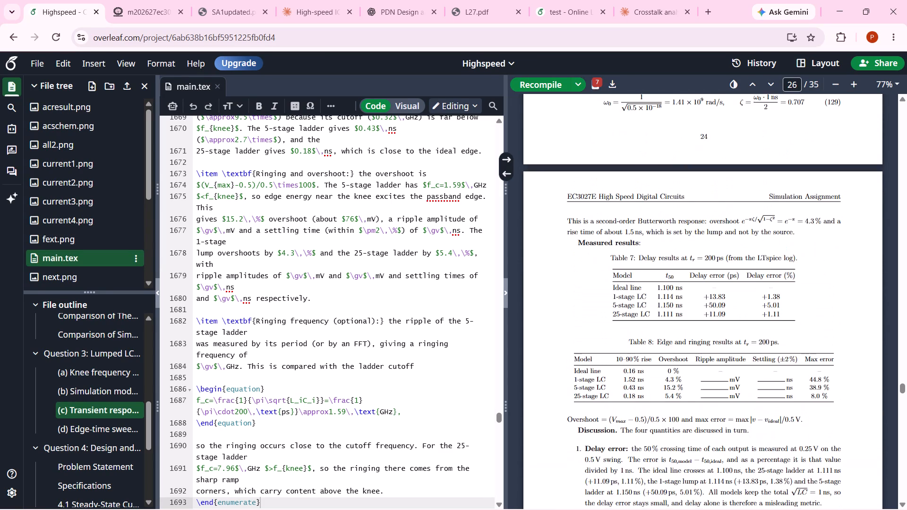
pyautogui.scroll(1, 743, 372)
pyautogui.scroll(-1, 743, 372)
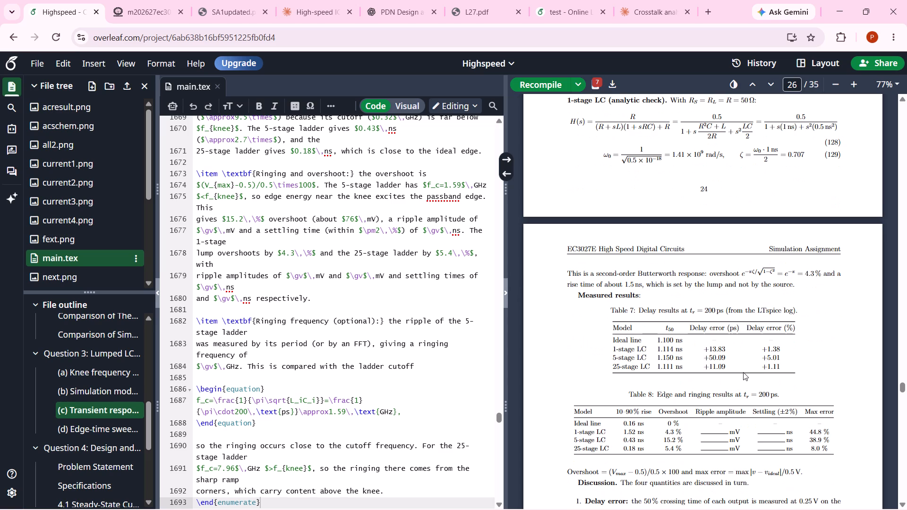
pyautogui.scroll(1, 713, 419)
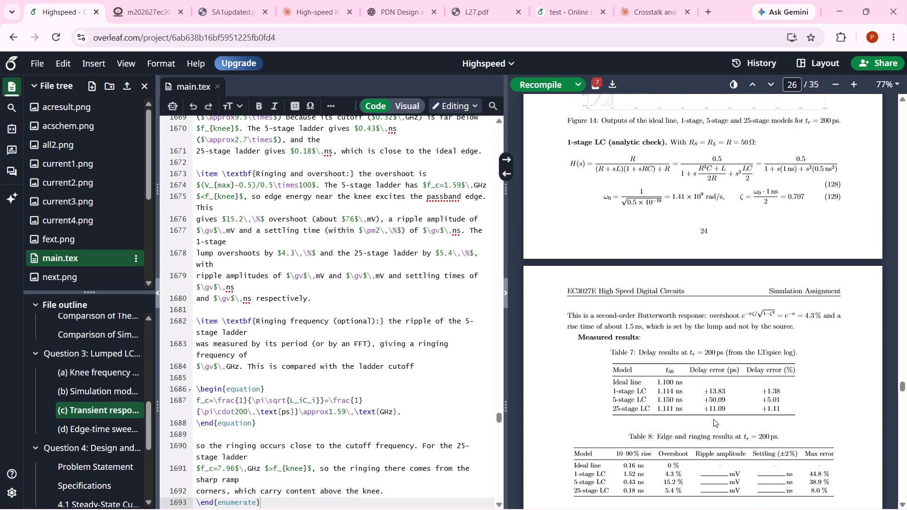
pyautogui.doubleClick(591, 144)
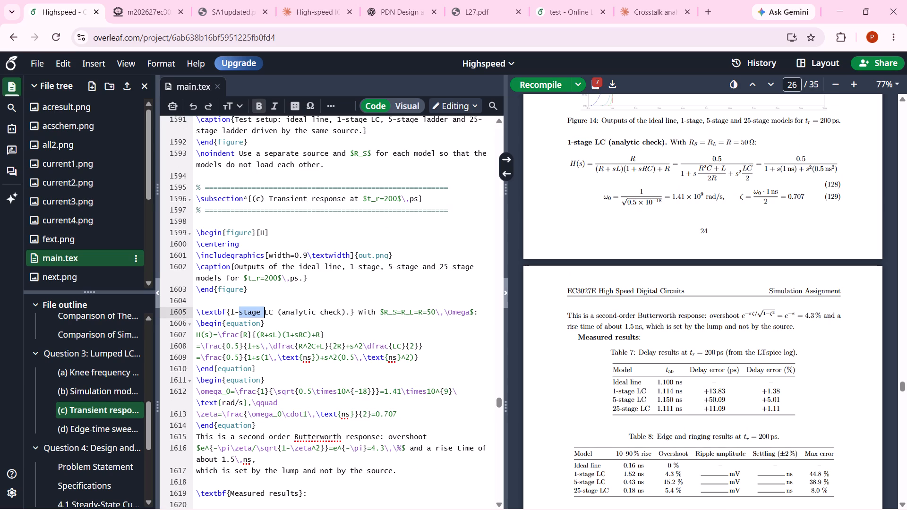
pyautogui.moveTo(196, 311); pyautogui.dragTo(396, 472)
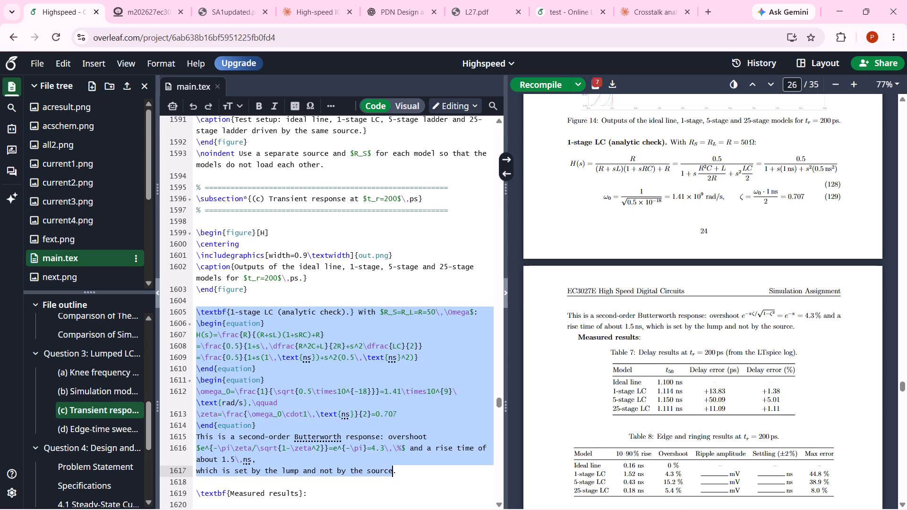
pyautogui.moveTo(396, 472); pyautogui.dragTo(397, 471)
pyautogui.press('BackSpace')
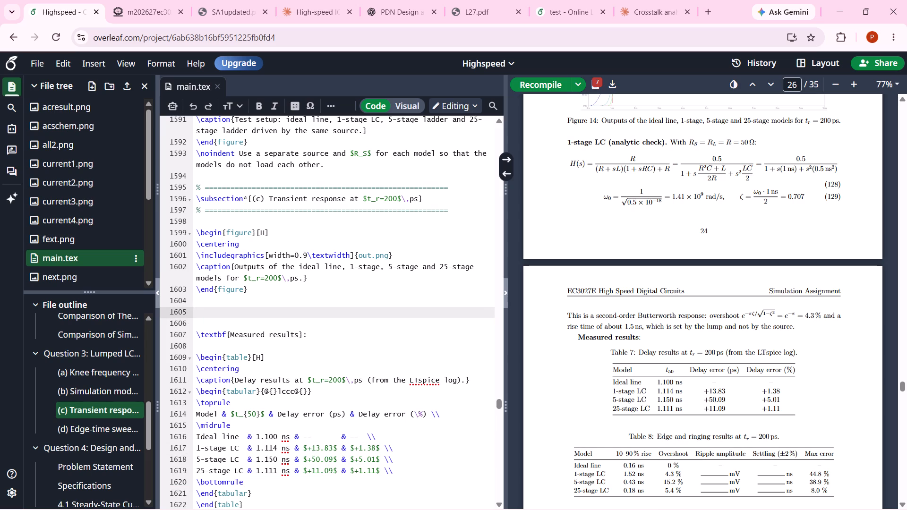
pyautogui.press('BackSpace')
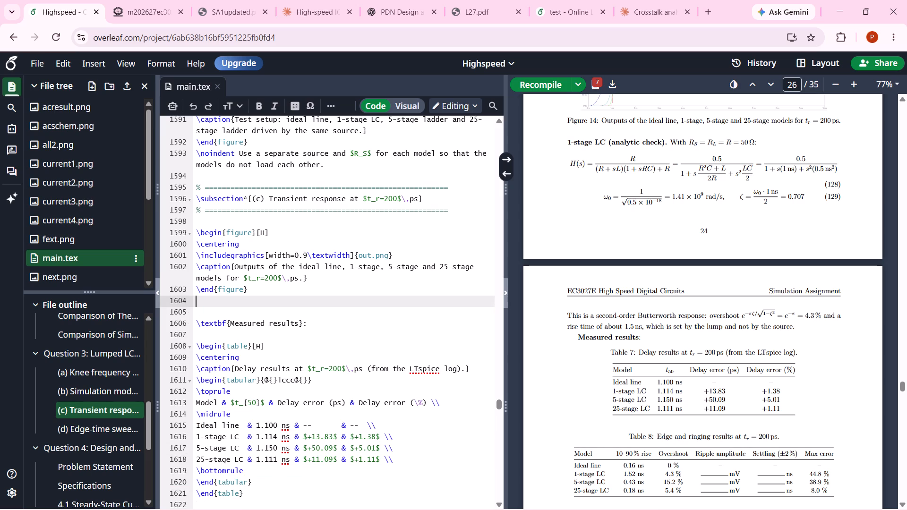
pyautogui.press('BackSpace')
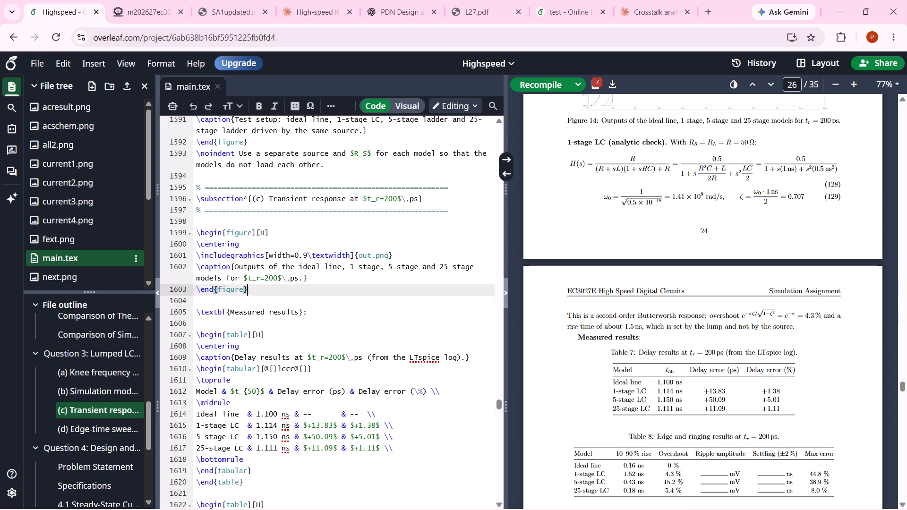
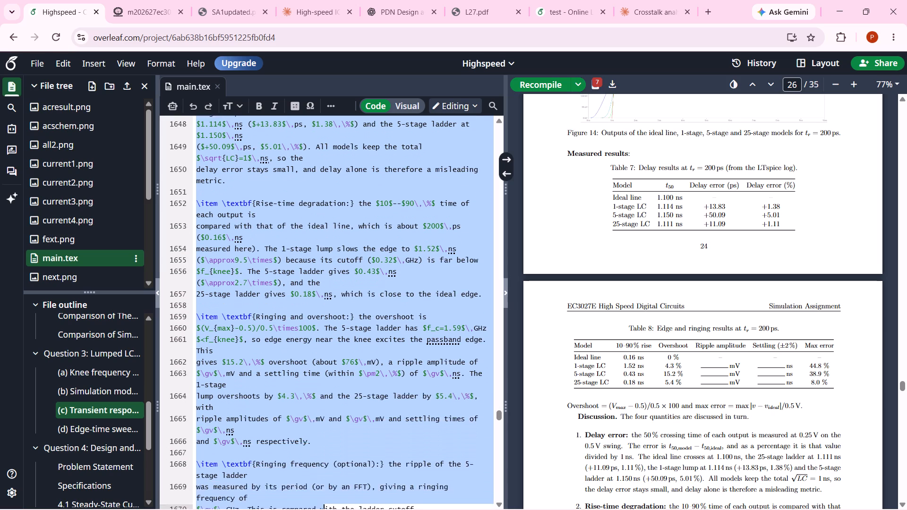
pyautogui.moveTo(323, 509); pyautogui.dragTo(329, 509)
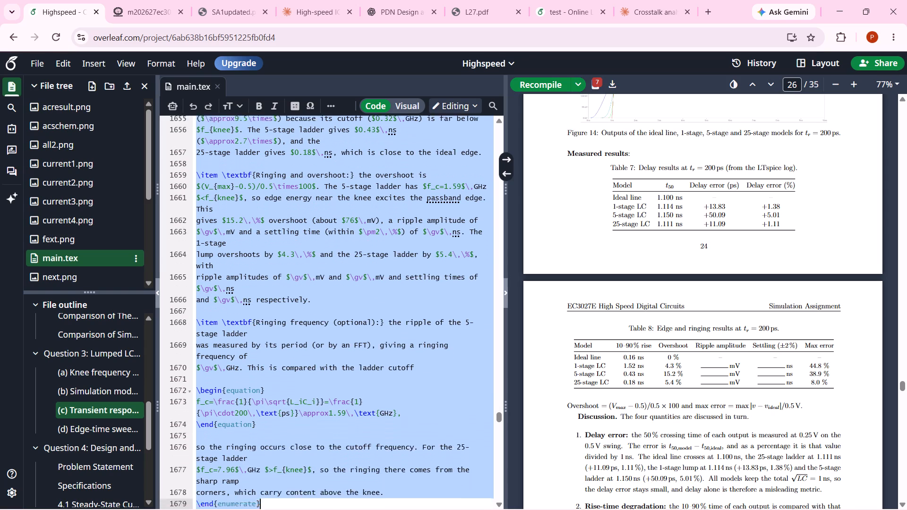
pyautogui.moveTo(329, 509); pyautogui.dragTo(324, 399)
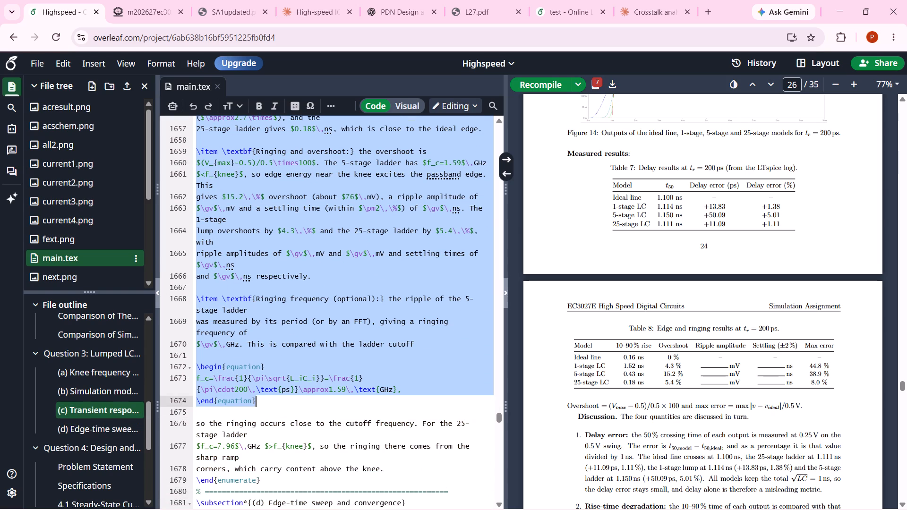
pyautogui.moveTo(324, 399); pyautogui.dragTo(335, 363)
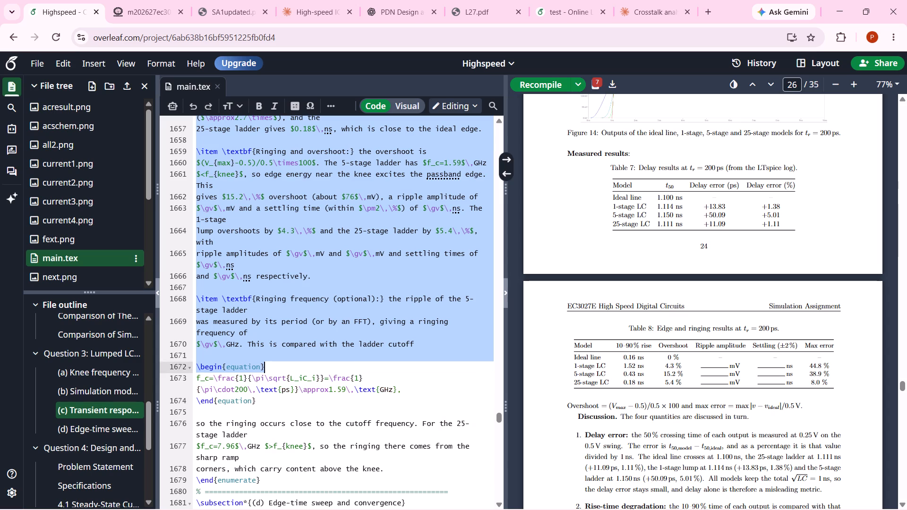
pyautogui.moveTo(335, 363); pyautogui.dragTo(358, 416)
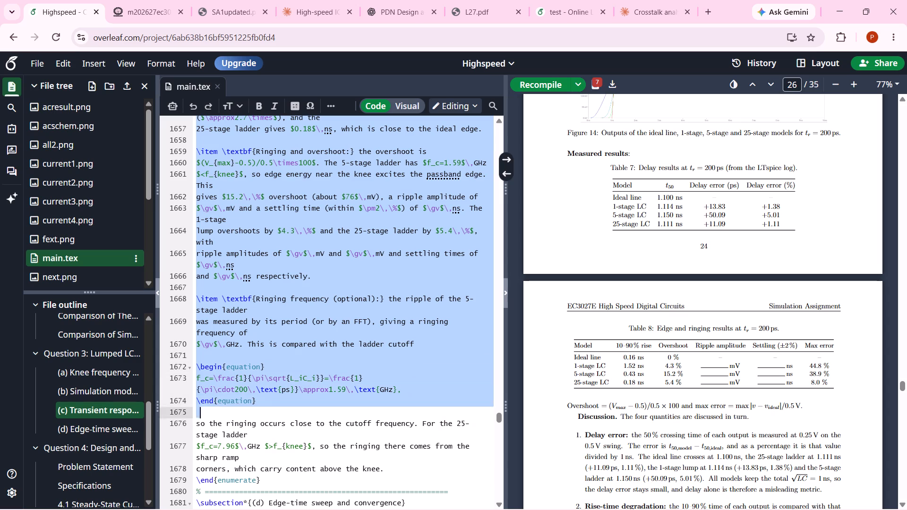
pyautogui.moveTo(358, 416); pyautogui.dragTo(385, 473)
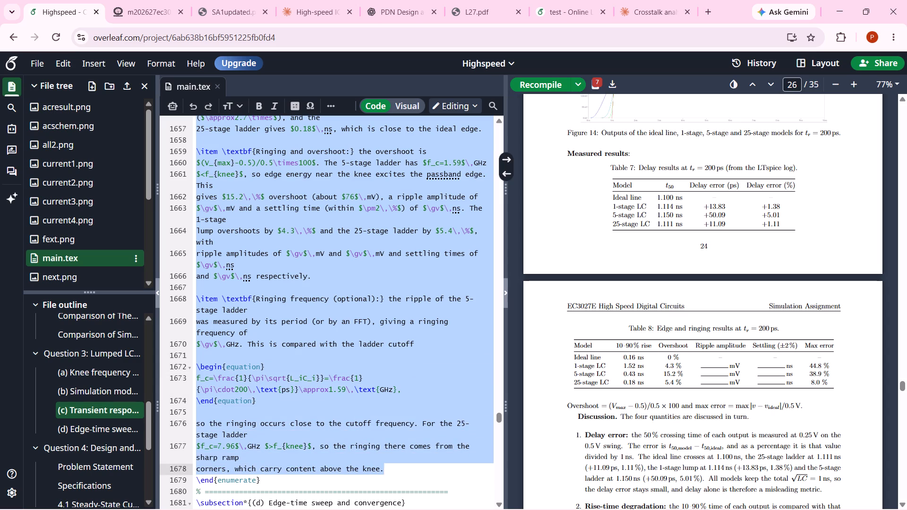
pyautogui.moveTo(385, 473); pyautogui.dragTo(345, 483)
pyautogui.hotkey('ctrl', 'v')
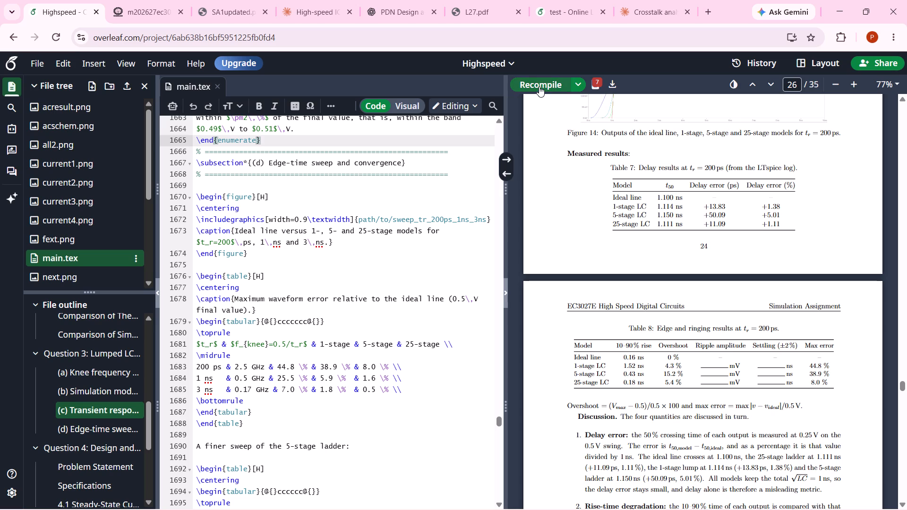
pyautogui.click(539, 86)
# Review the recompiled PDF's part (c) tables and discussion, and the start of part (d), for layout and content.
pyautogui.scroll(3, 584, 221)
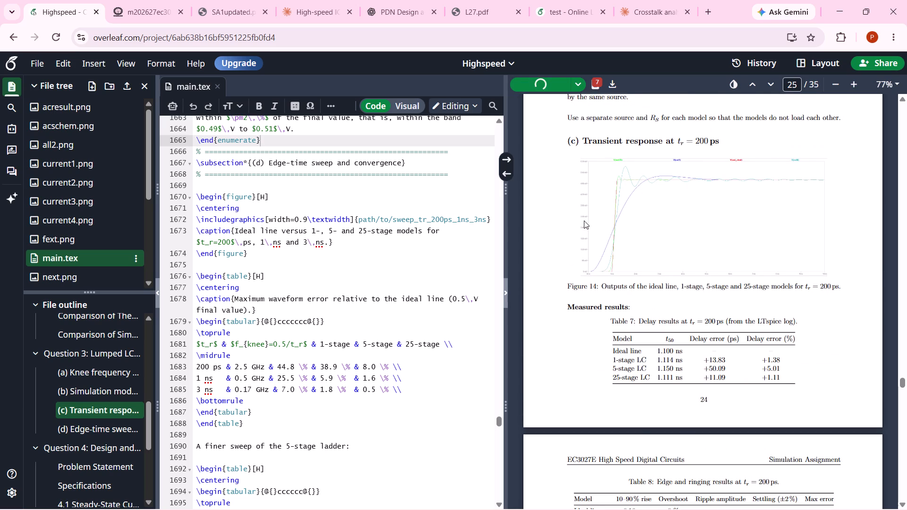
pyautogui.scroll(-3, 584, 221)
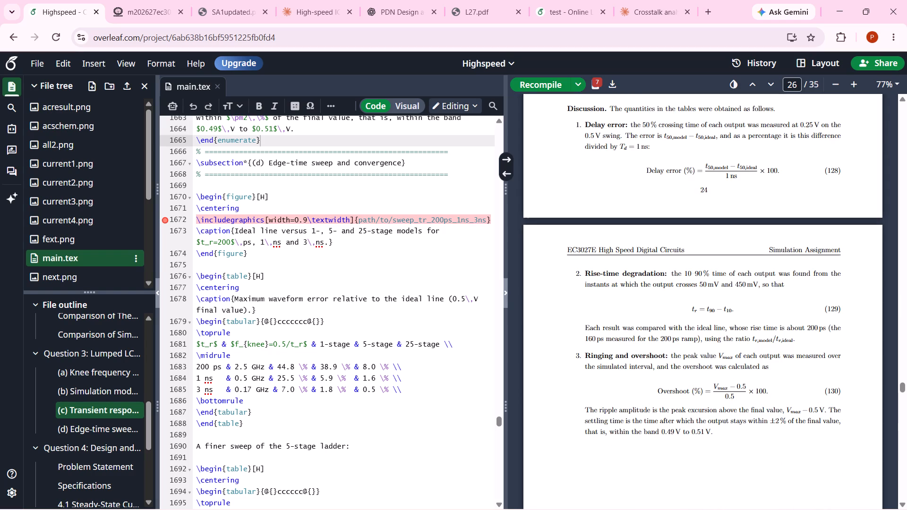
pyautogui.scroll(4, 646, 351)
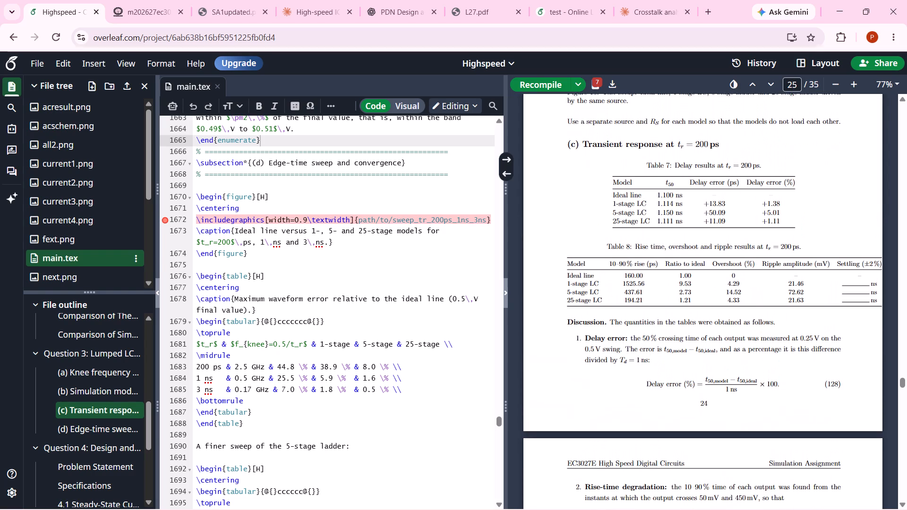
pyautogui.scroll(1, 646, 351)
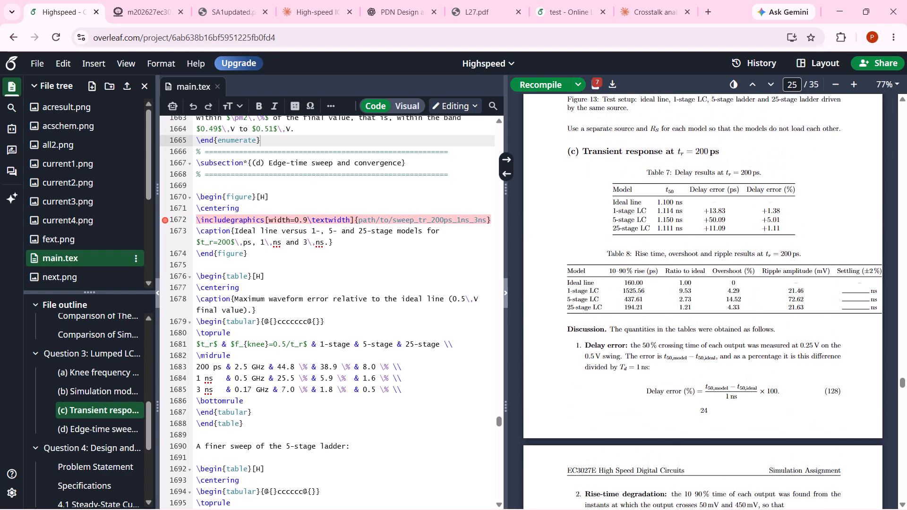
pyautogui.scroll(2, 646, 351)
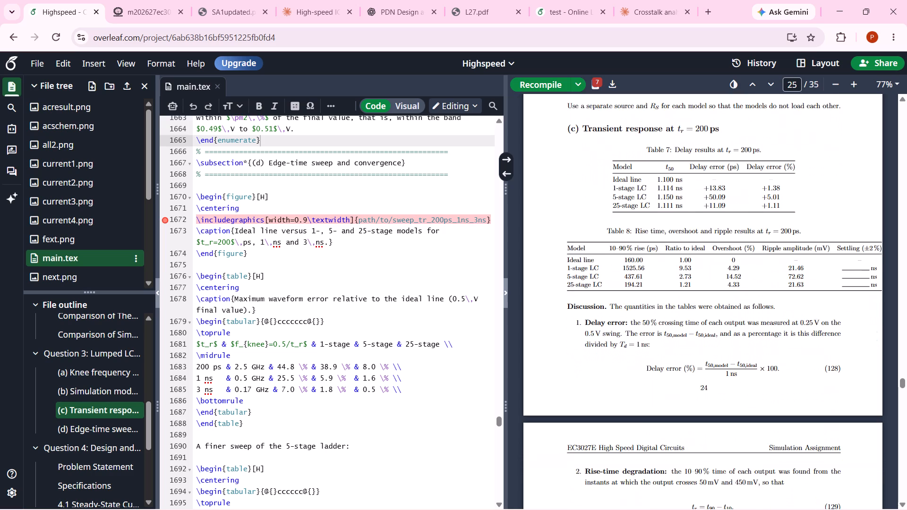
pyautogui.scroll(-3, 646, 351)
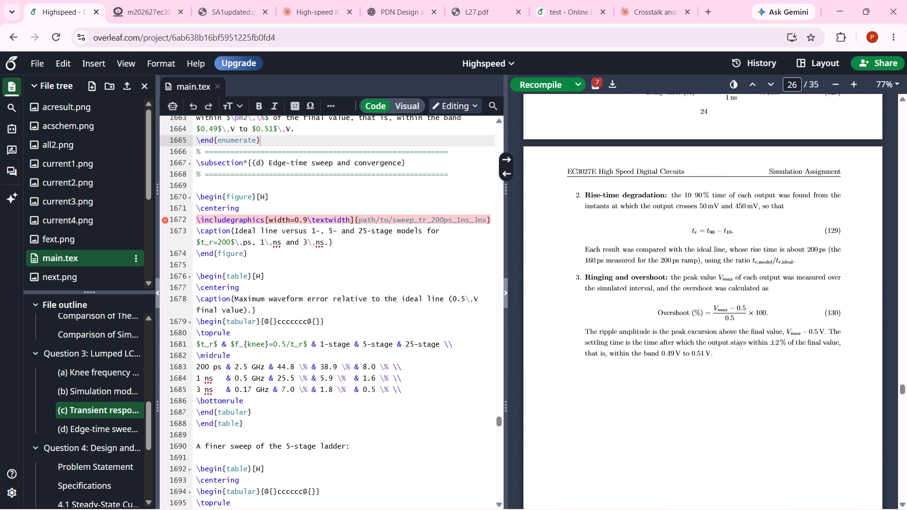
pyautogui.scroll(-4, 646, 351)
pyautogui.scroll(1, 646, 351)
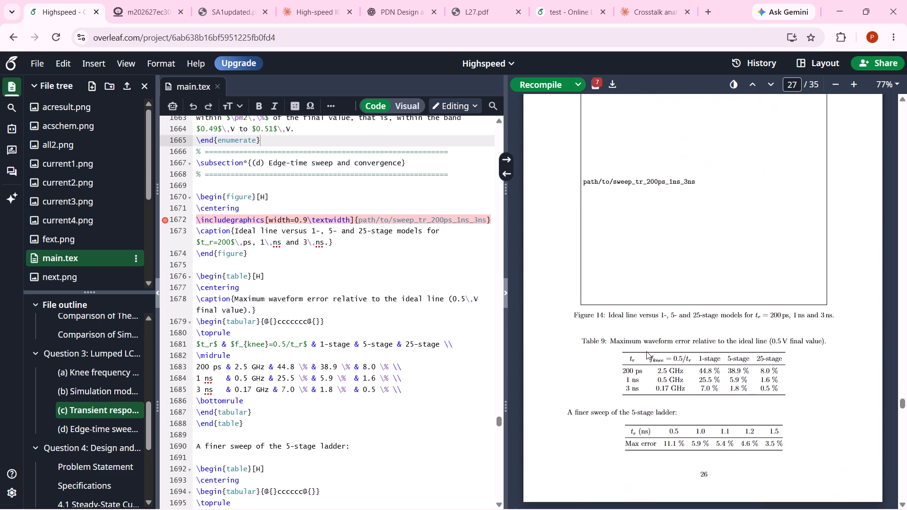
pyautogui.scroll(1, 646, 351)
pyautogui.scroll(-4, 646, 351)
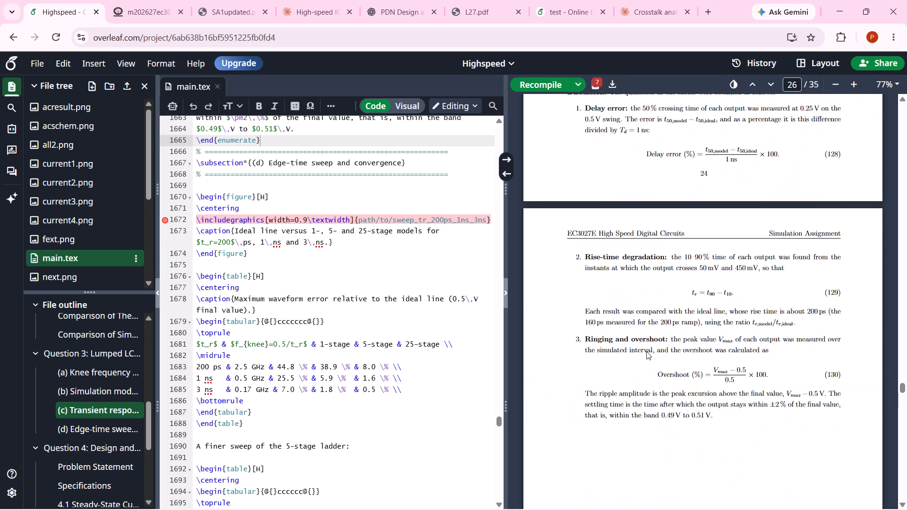
pyautogui.scroll(1, 646, 351)
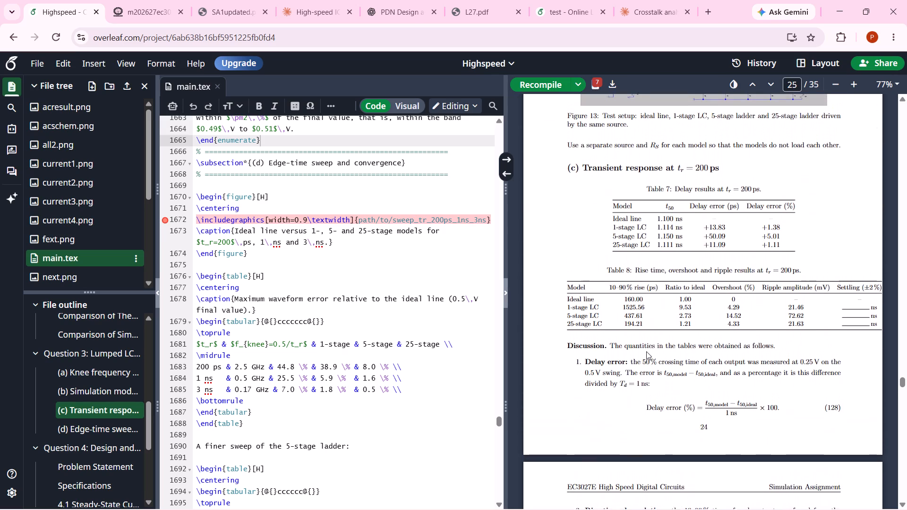
# Delete the Settling (±2 %) heading and its column separator from the header row of the rise time, overshoot and ripple table.
pyautogui.doubleClick(845, 295)
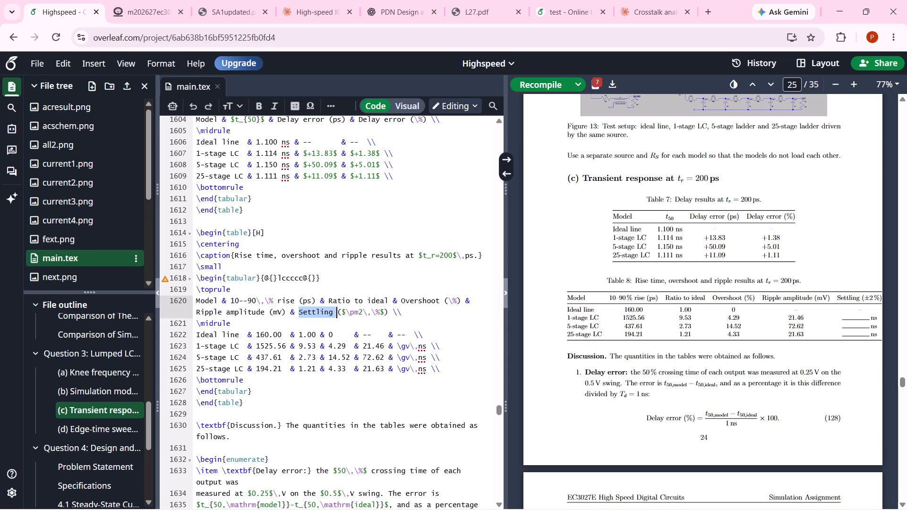
pyautogui.moveTo(297, 311); pyautogui.dragTo(387, 313)
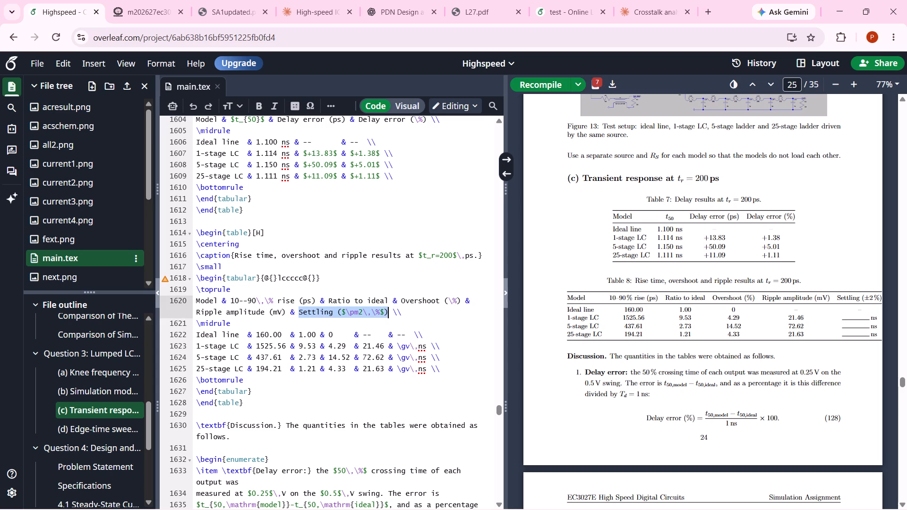
pyautogui.moveTo(387, 313); pyautogui.dragTo(388, 313)
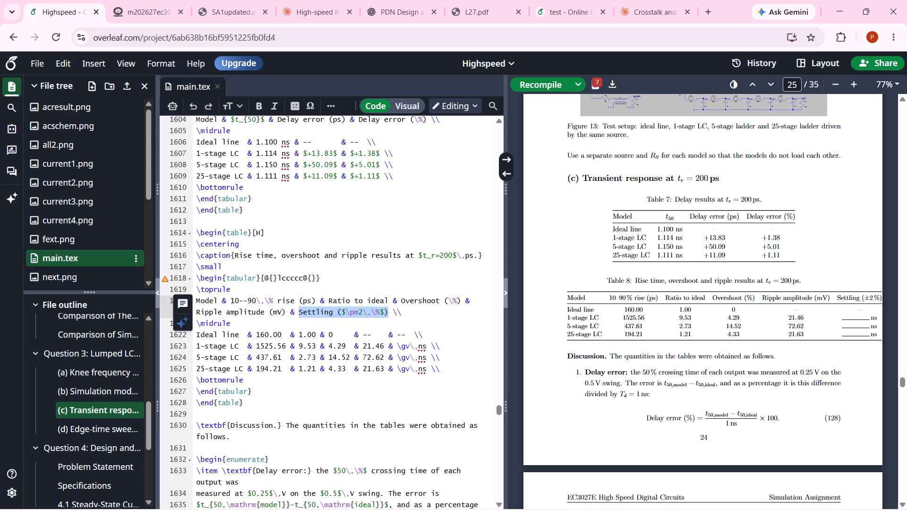
pyautogui.press('BackSpace')
pyautogui.press('BackSpace')
pyautogui.press('BackSpace')
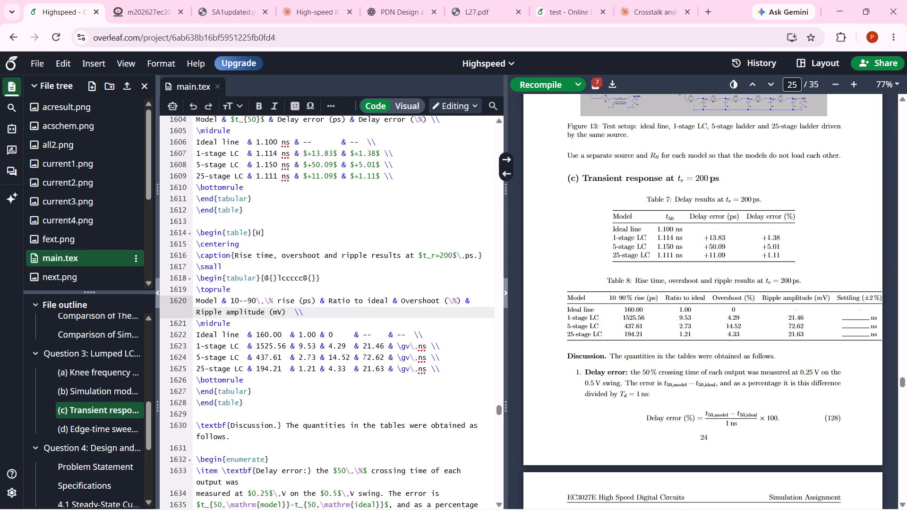
pyautogui.press('Right')
pyautogui.press('BackSpace')
# Delete the settling-time cells and their column separators from all four model rows of the rise time, overshoot and ripple table, and recompile.
pyautogui.moveTo(388, 333); pyautogui.dragTo(403, 333)
pyautogui.press('BackSpace')
pyautogui.press('Right')
pyautogui.press('BackSpace')
pyautogui.moveTo(388, 343); pyautogui.dragTo(411, 343)
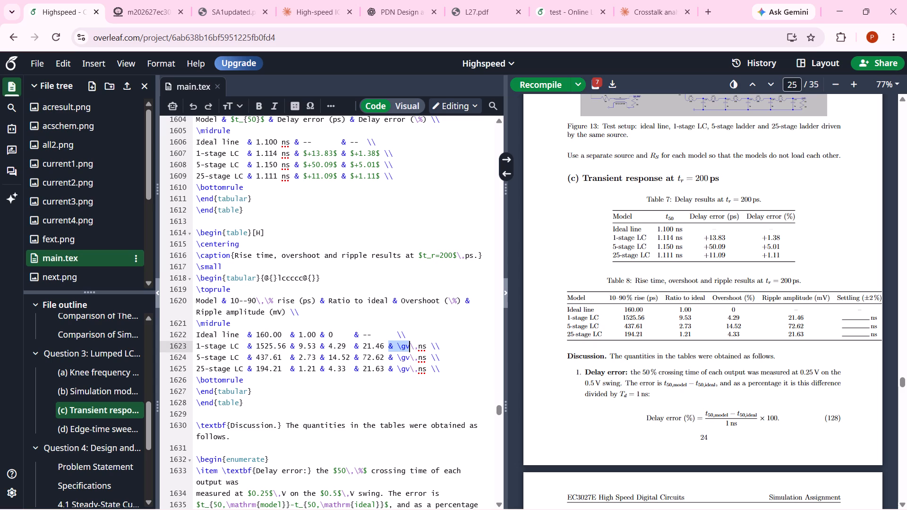
pyautogui.moveTo(411, 343); pyautogui.dragTo(429, 346)
pyautogui.press('BackSpace')
pyautogui.moveTo(387, 357); pyautogui.dragTo(419, 357)
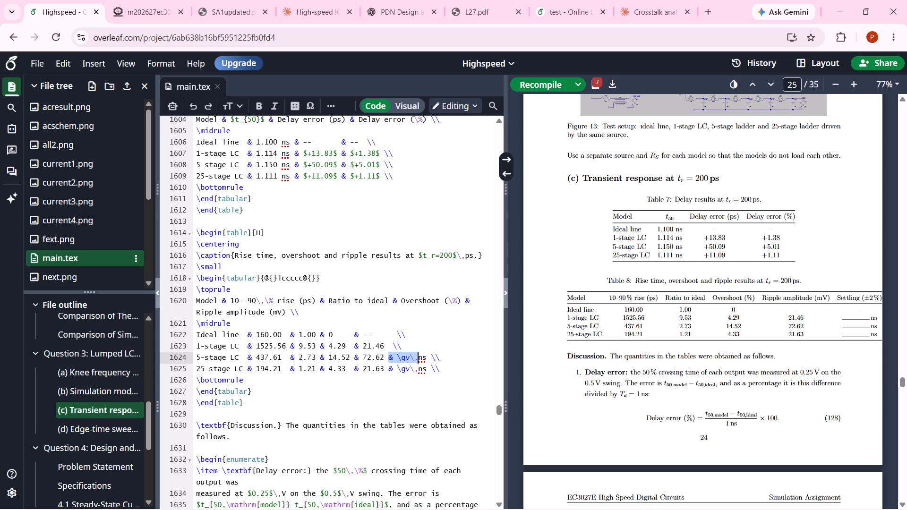
pyautogui.moveTo(419, 357); pyautogui.dragTo(427, 357)
pyautogui.press('BackSpace')
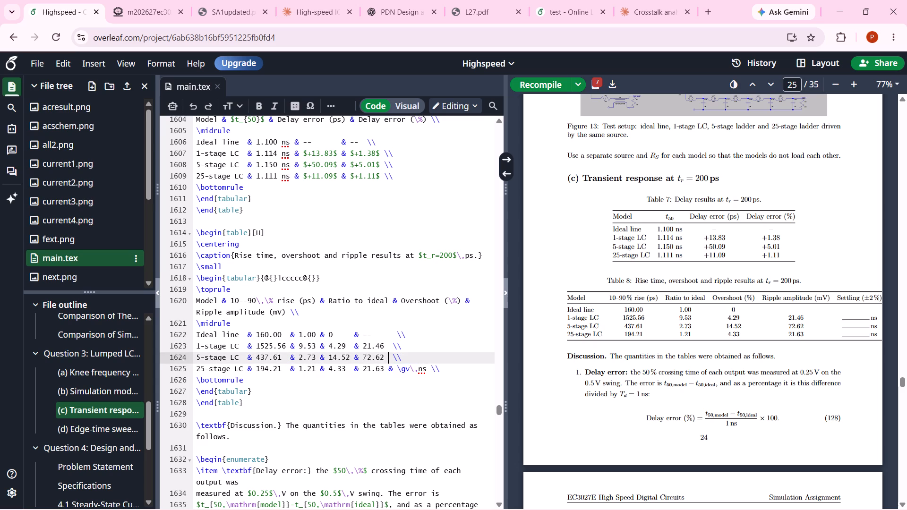
pyautogui.moveTo(386, 369); pyautogui.dragTo(419, 365)
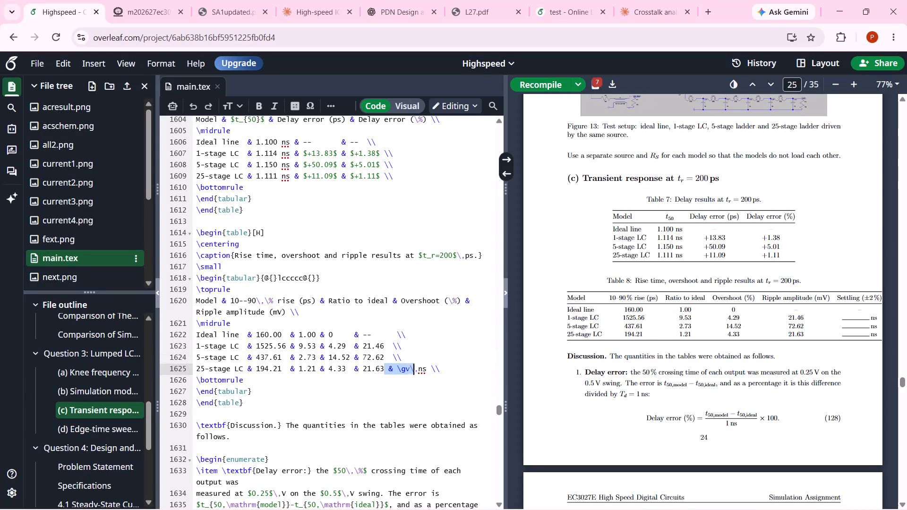
pyautogui.moveTo(419, 365); pyautogui.dragTo(426, 365)
pyautogui.press('BackSpace')
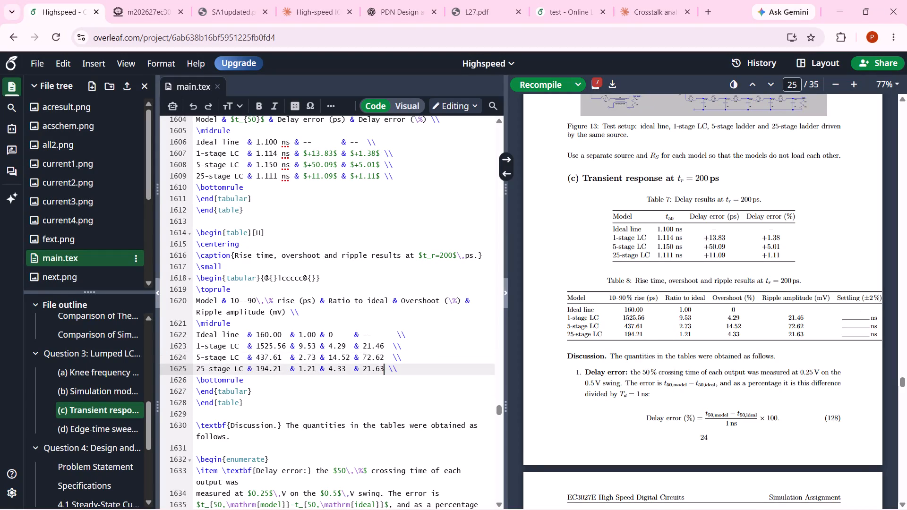
pyautogui.click(539, 81)
# Review the recompiled PDF's part (c) tables and discussion, and the start of part (d), for layout and content.
pyautogui.scroll(-1, 599, 276)
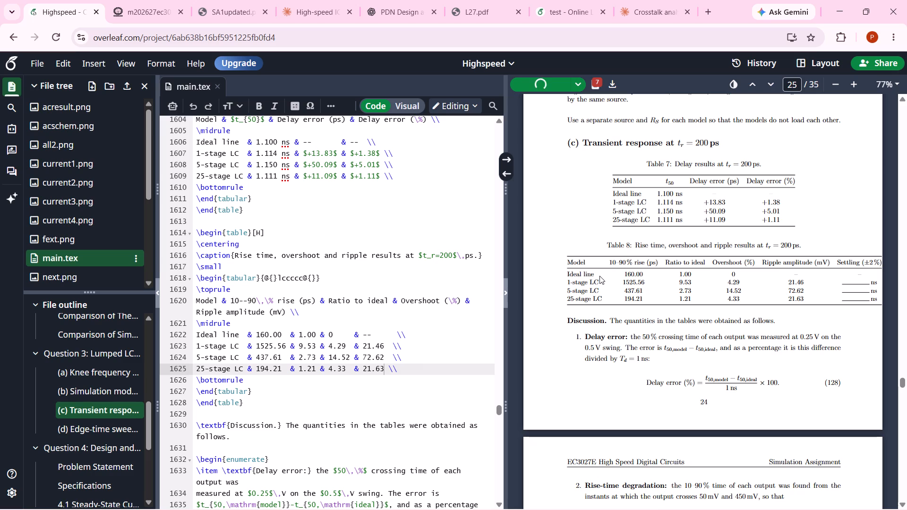
pyautogui.scroll(-1, 599, 276)
pyautogui.scroll(3, 599, 276)
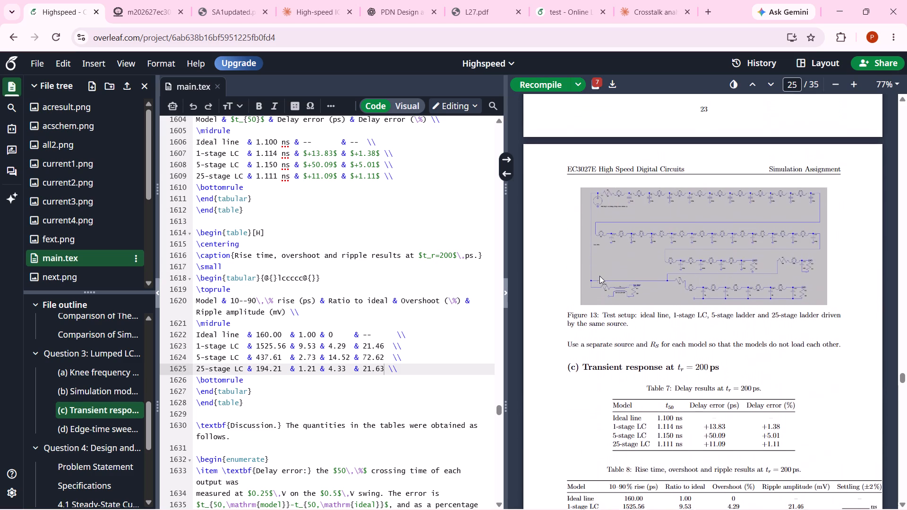
pyautogui.scroll(-4, 599, 276)
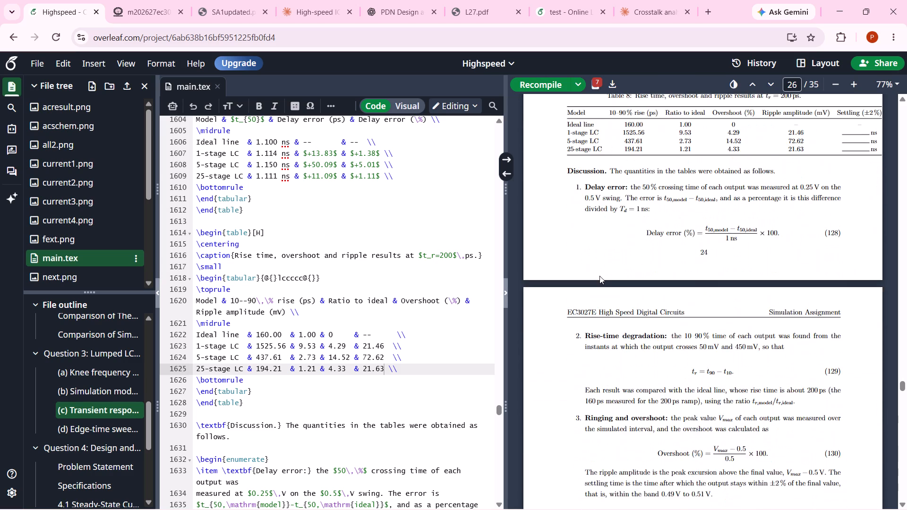
pyautogui.scroll(-10, 599, 276)
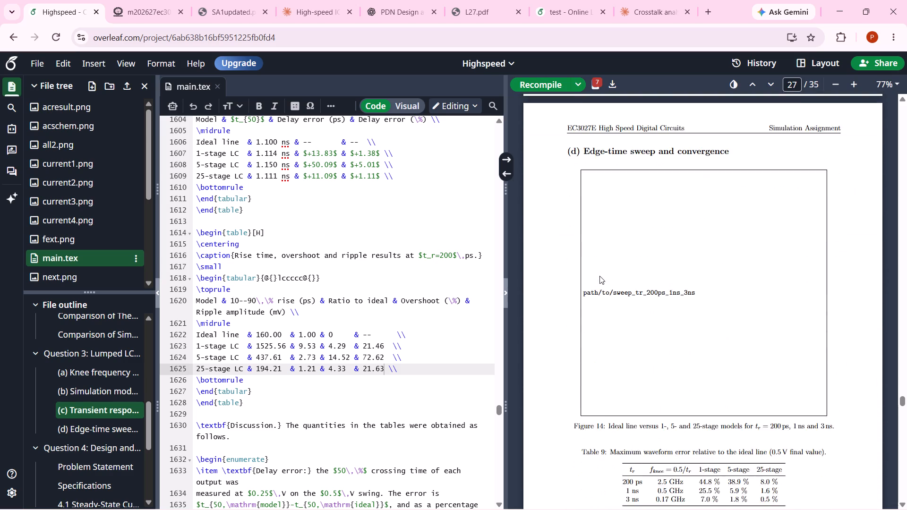
pyautogui.scroll(-4, 599, 276)
pyautogui.scroll(3, 599, 276)
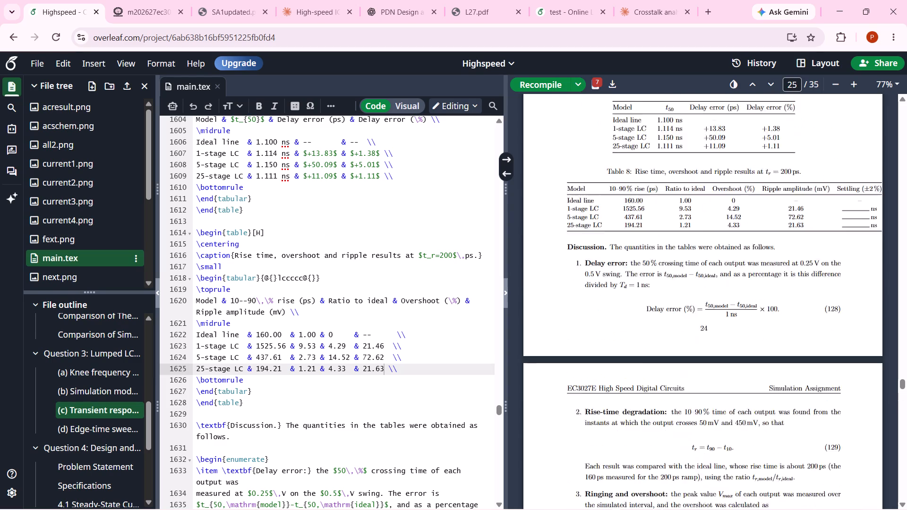
pyautogui.scroll(-1, 599, 276)
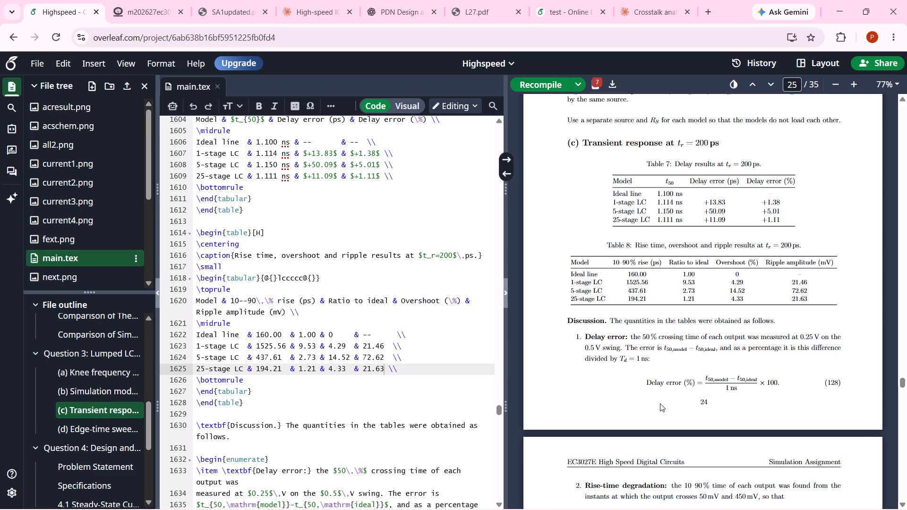
pyautogui.scroll(-4, 660, 403)
pyautogui.scroll(1, 660, 403)
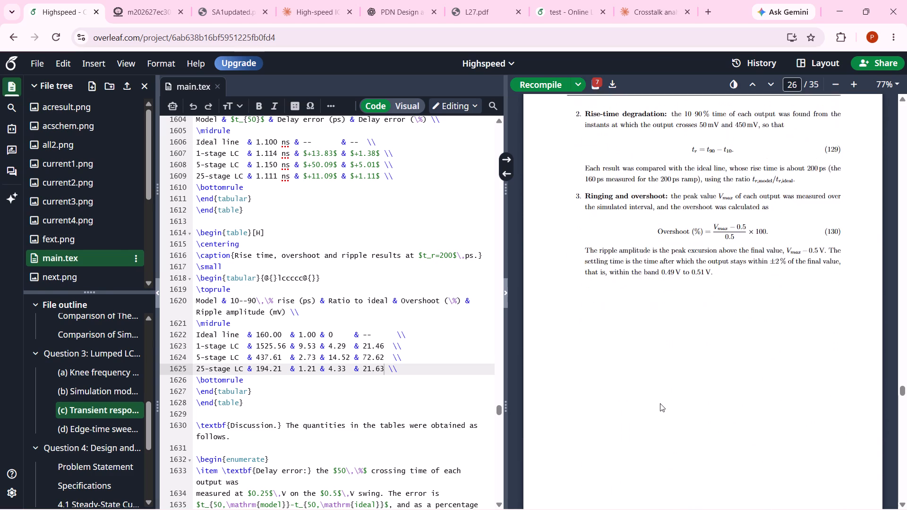
pyautogui.scroll(5, 660, 403)
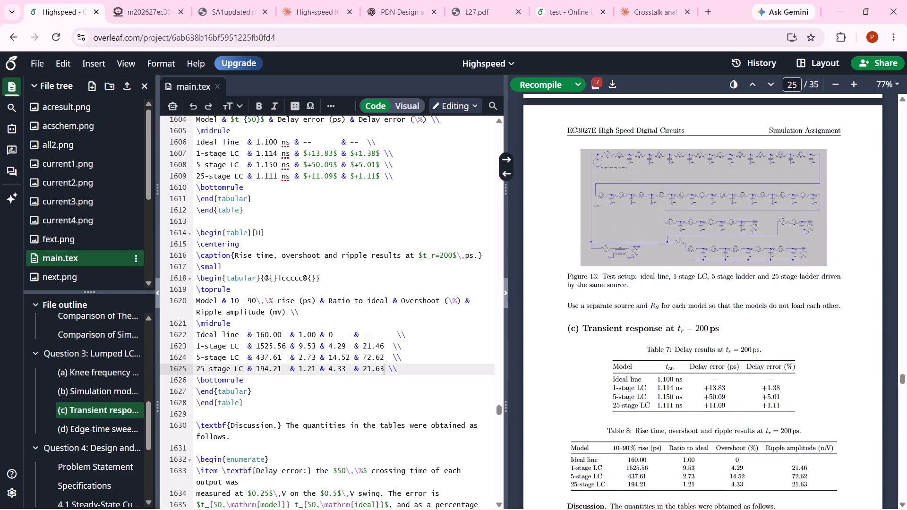
pyautogui.scroll(-1, 660, 403)
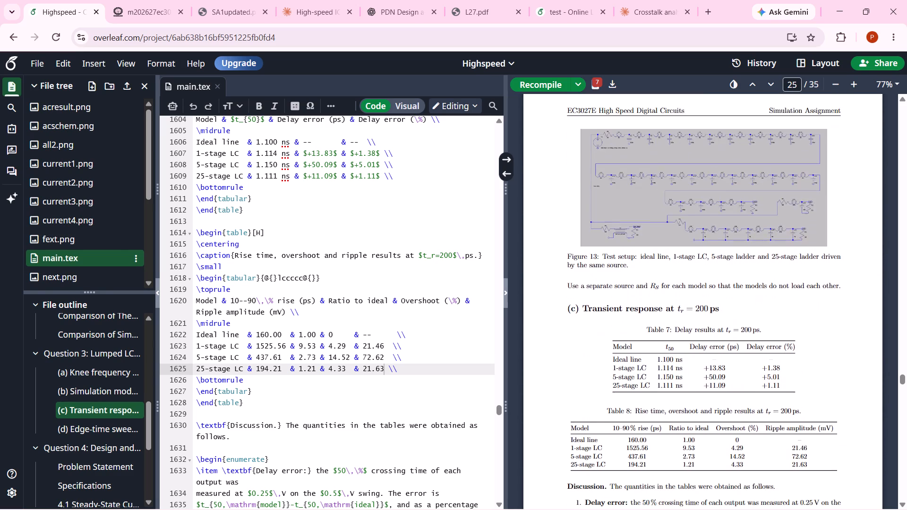
# Review Question 3's opening and LC stage calculations, plus the preceding NEXT and FEXT plots, explanations and comparison tables.
pyautogui.scroll(4, 660, 403)
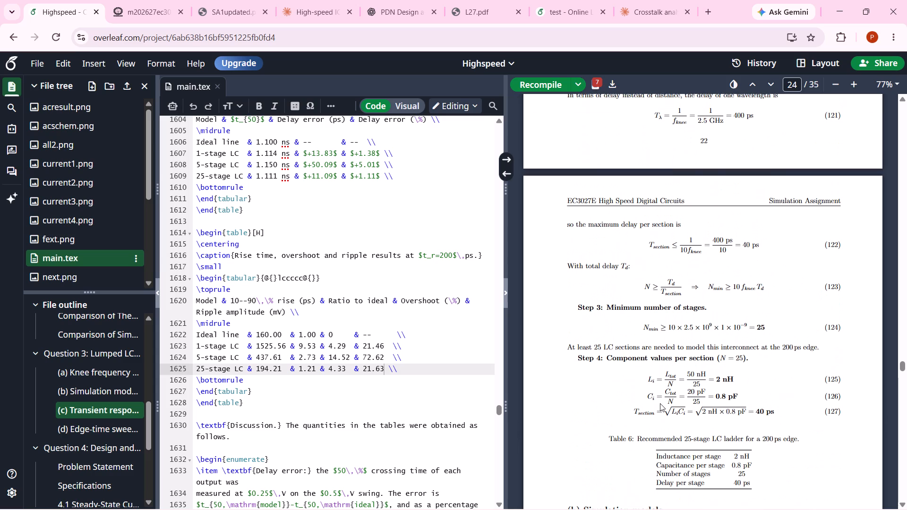
pyautogui.scroll(7, 660, 403)
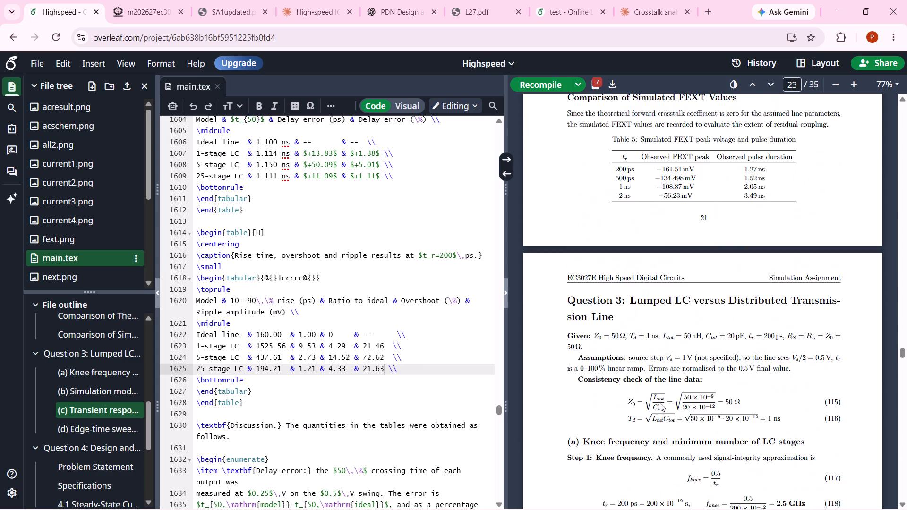
pyautogui.scroll(-18, 660, 403)
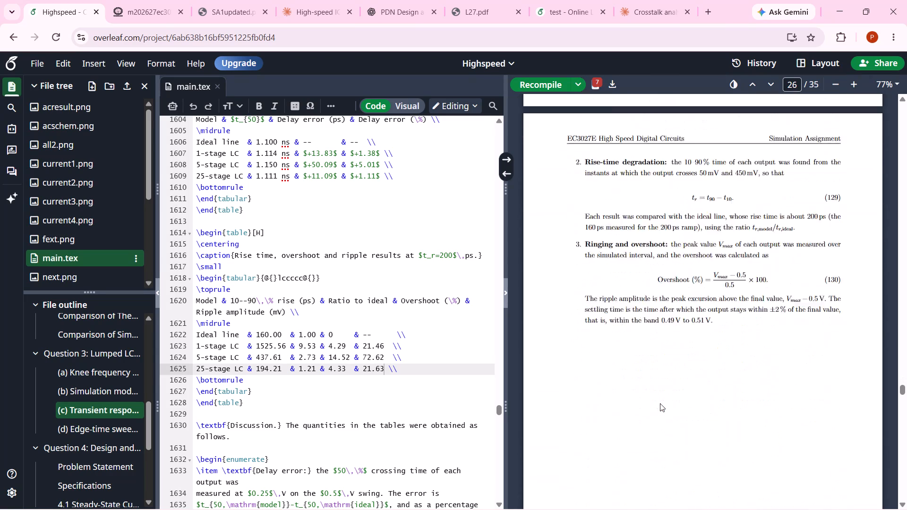
pyautogui.scroll(-3, 660, 403)
pyautogui.scroll(8, 660, 403)
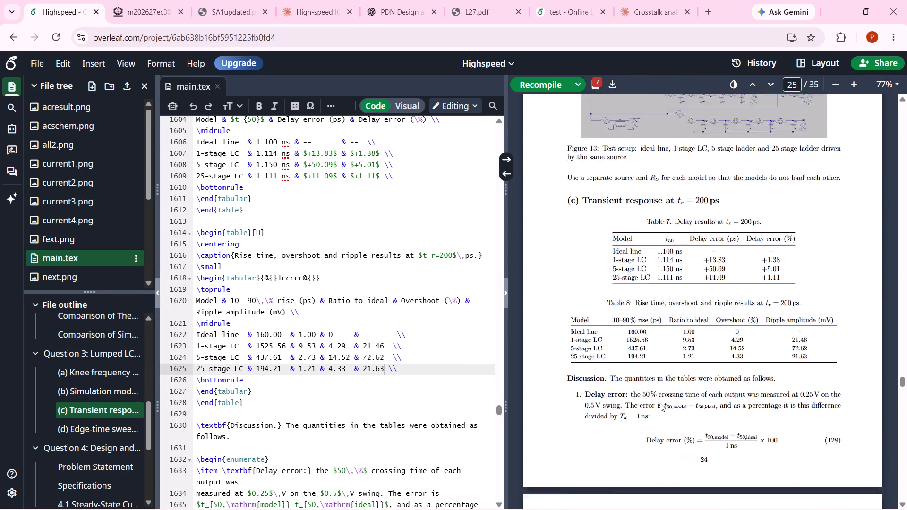
pyautogui.scroll(8, 660, 403)
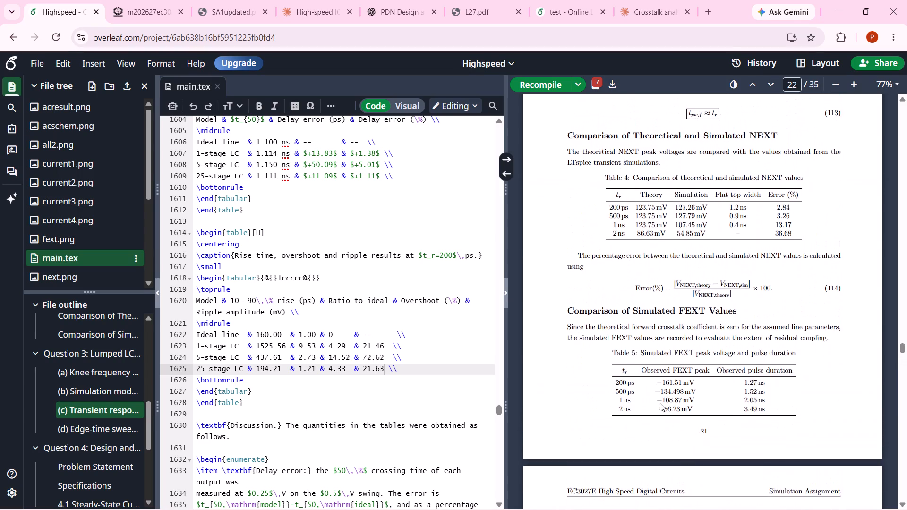
pyautogui.scroll(3, 660, 403)
pyautogui.scroll(-1, 660, 403)
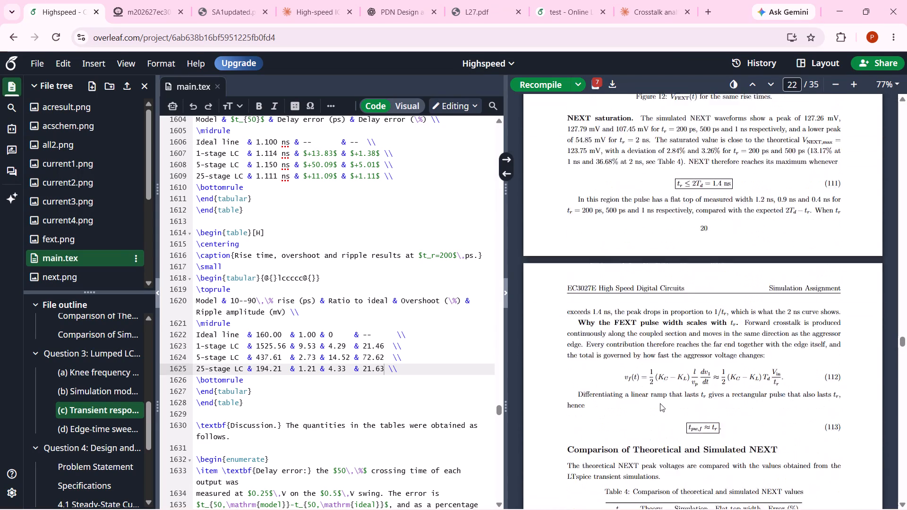
pyautogui.scroll(-2, 660, 403)
pyautogui.scroll(6, 660, 403)
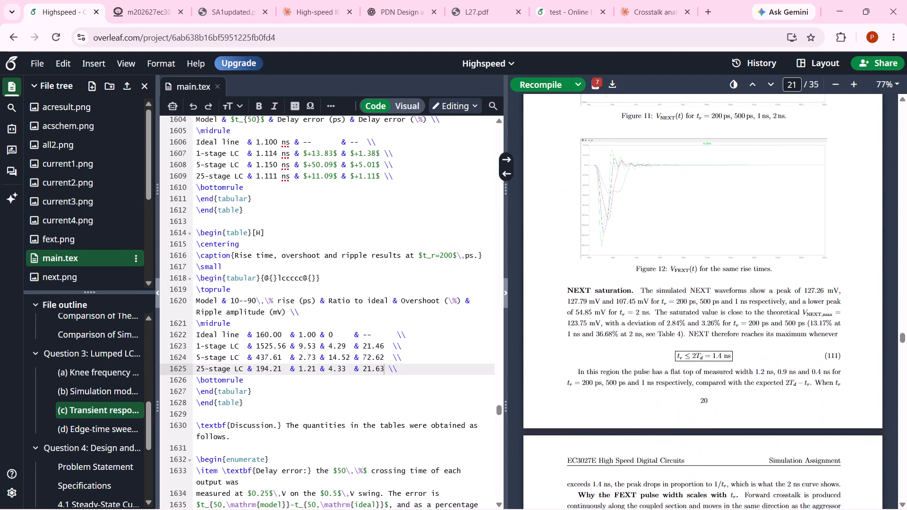
pyautogui.scroll(-1, 660, 403)
pyautogui.scroll(1, 660, 403)
pyautogui.scroll(-3, 660, 403)
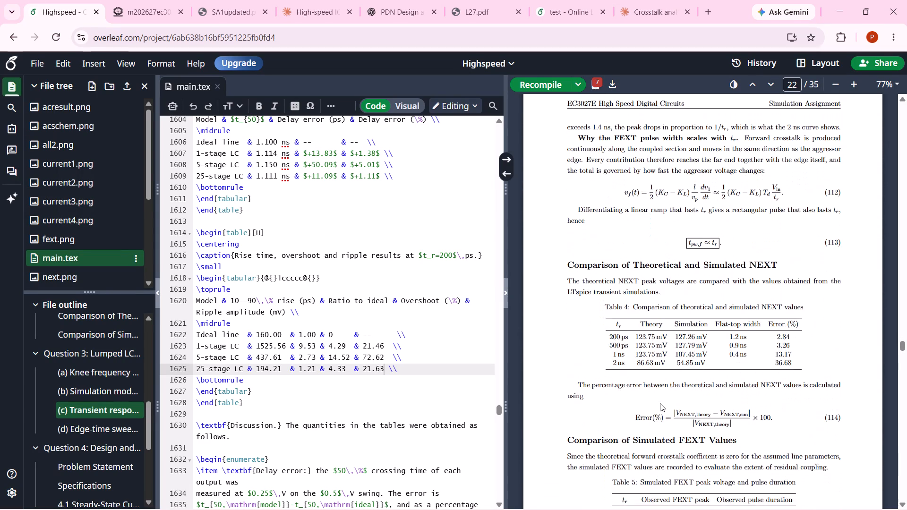
pyautogui.scroll(-8, 660, 403)
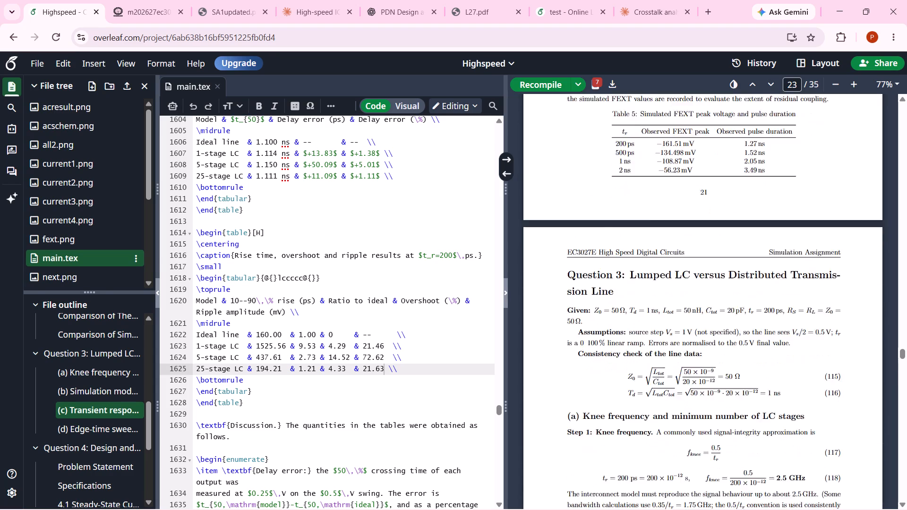
# Review part (c) again and part (d)'s edge-time sweep figure, error tables, convergence threshold and conclusion in the PDF.
pyautogui.scroll(-7, 660, 403)
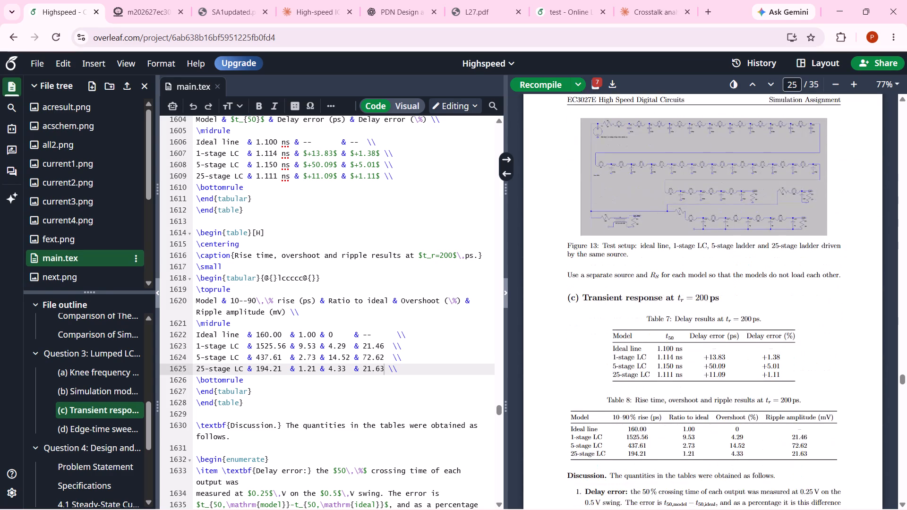
pyautogui.scroll(-7, 660, 403)
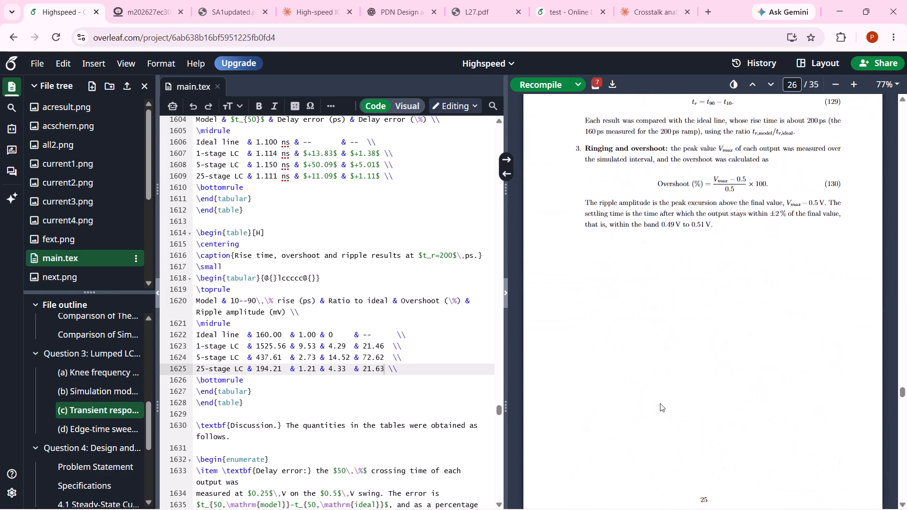
pyautogui.scroll(-4, 660, 403)
pyautogui.scroll(5, 660, 403)
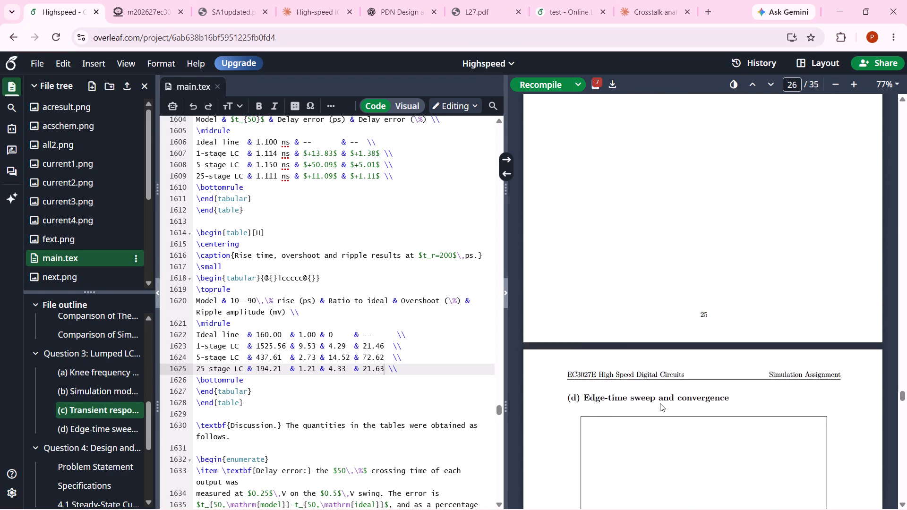
pyautogui.scroll(-6, 660, 403)
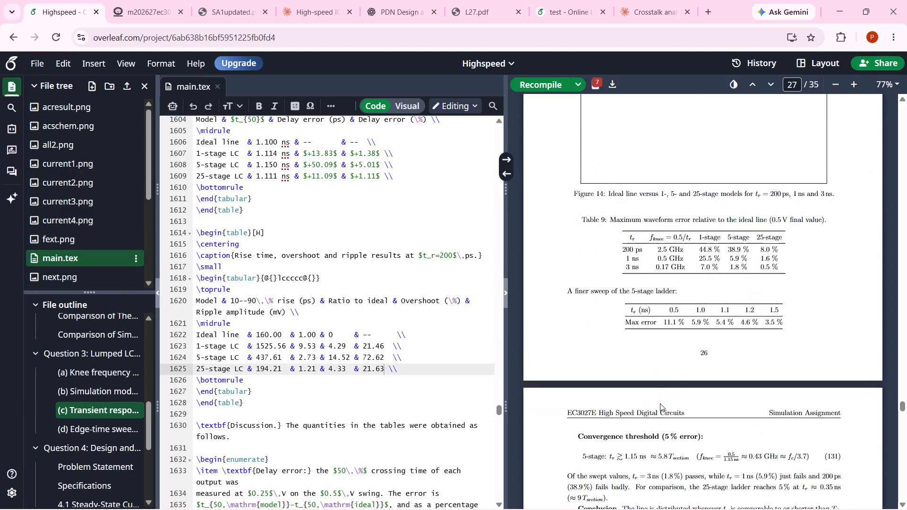
pyautogui.scroll(-1, 660, 403)
pyautogui.click(727, 495)
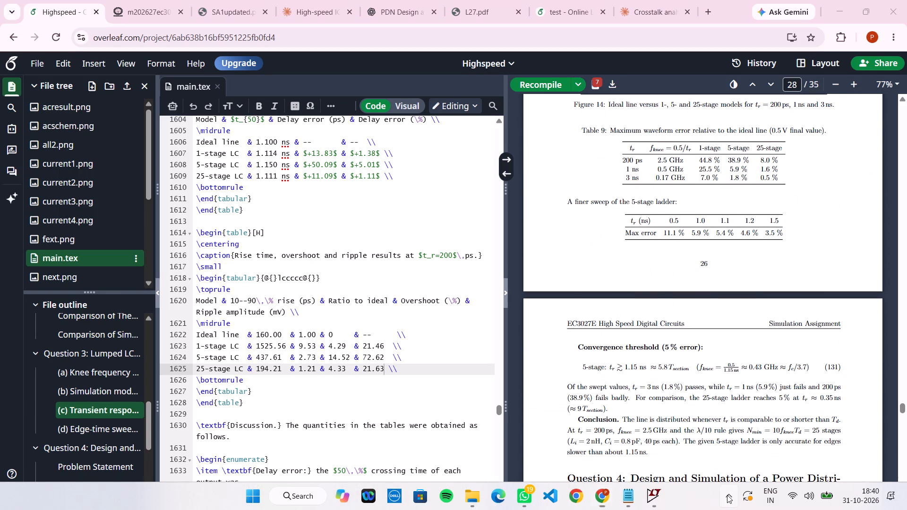
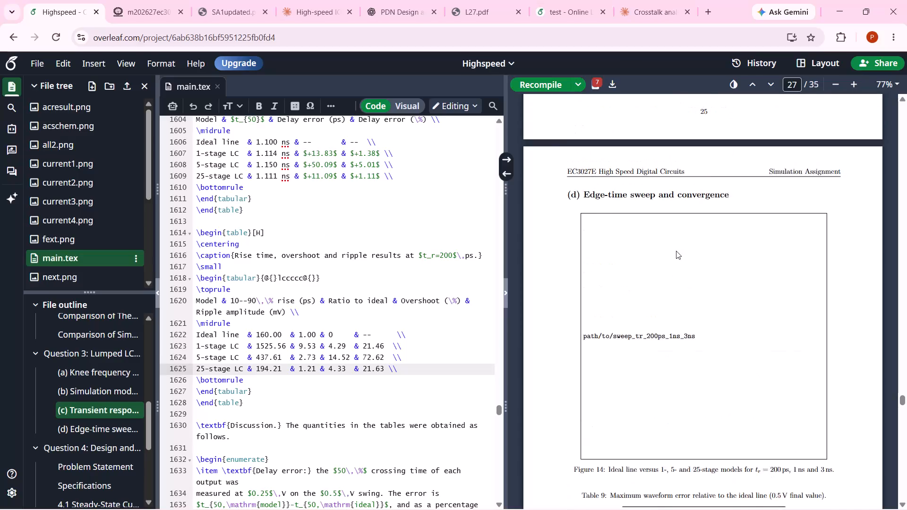
# Locate the LaTeX source of part (d), "Edge-time sweep and convergence", from its heading in the compiled PDF.
pyautogui.scroll(1, 676, 251)
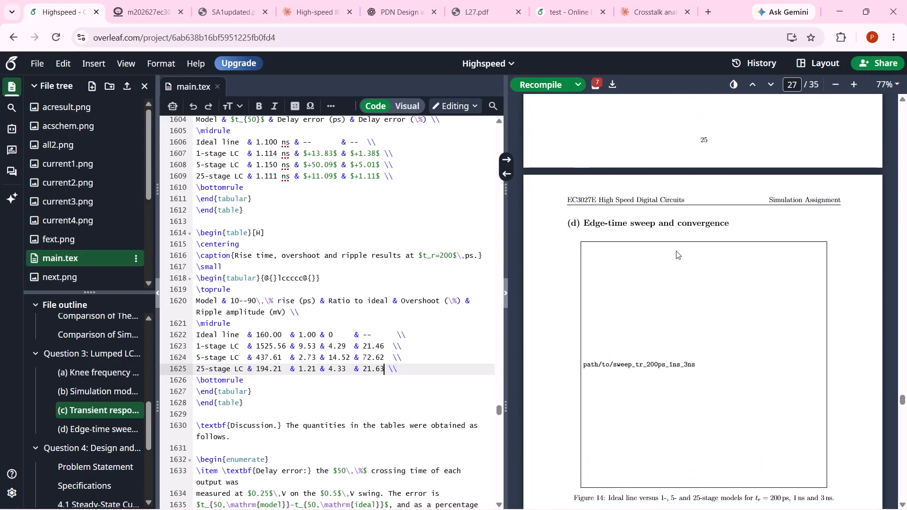
pyautogui.scroll(1, 676, 251)
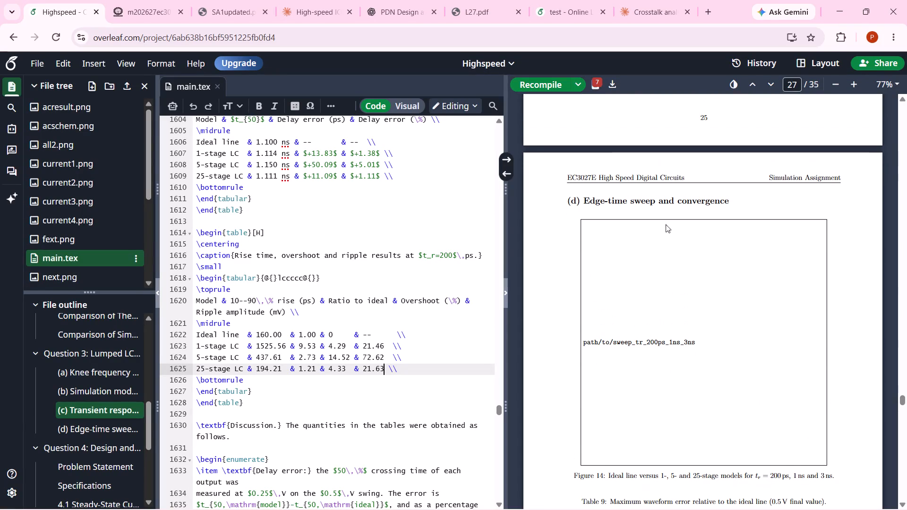
pyautogui.doubleClick(658, 202)
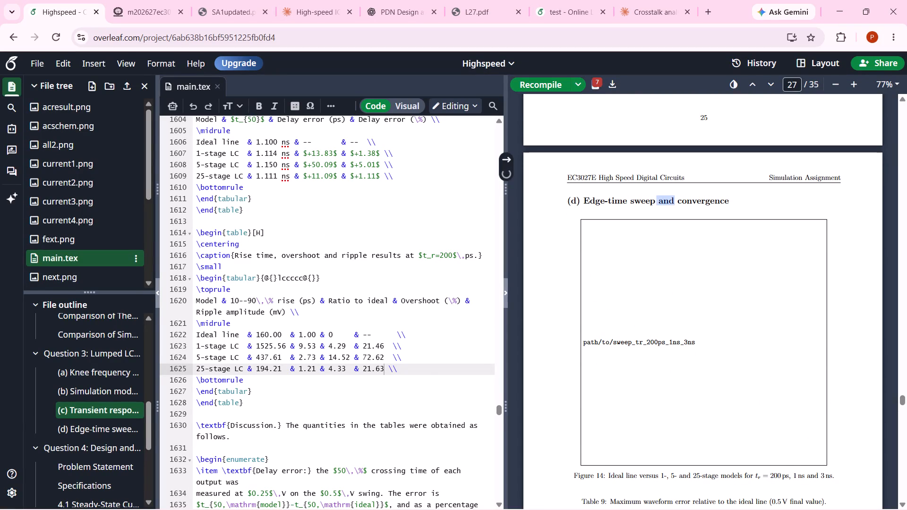
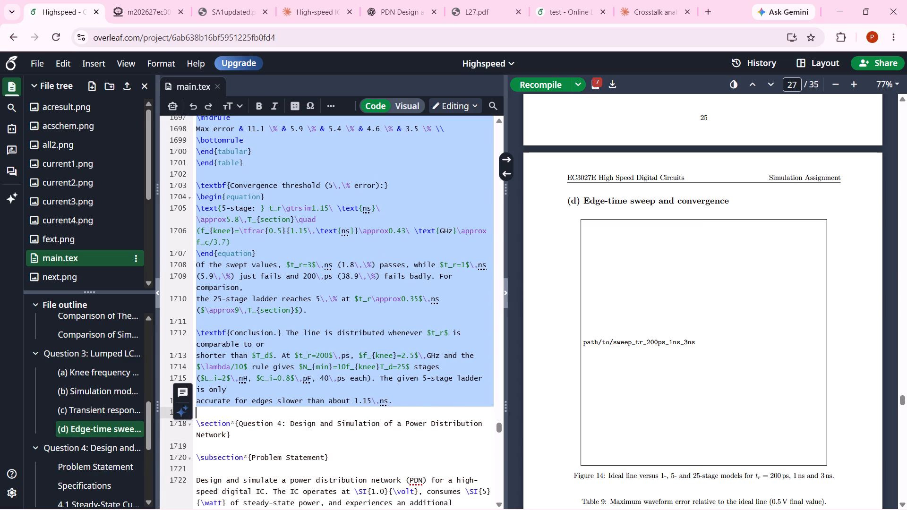
# Replace the selected part (d) source with the copied "Parametric Sweep and Determination of Edge-Speed Threshold" section and recompile the report.
pyautogui.hotkey('ctrl', 'v')
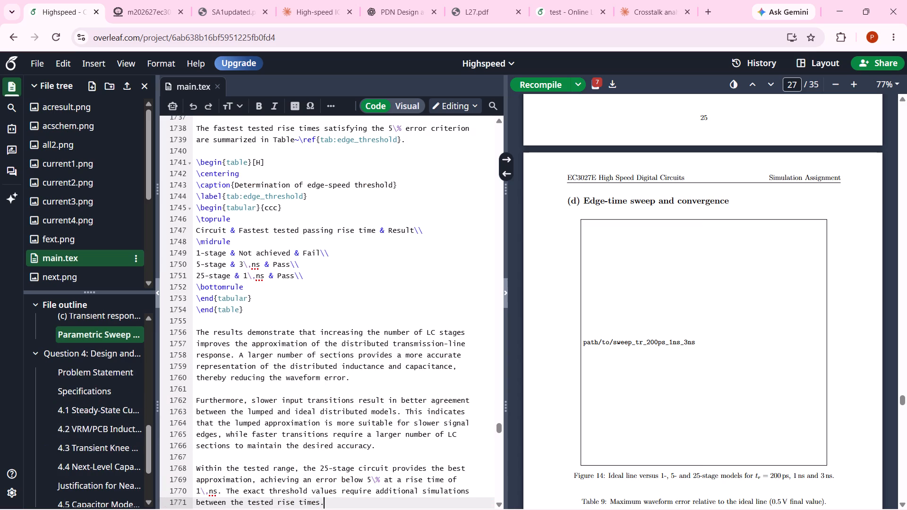
pyautogui.click(540, 81)
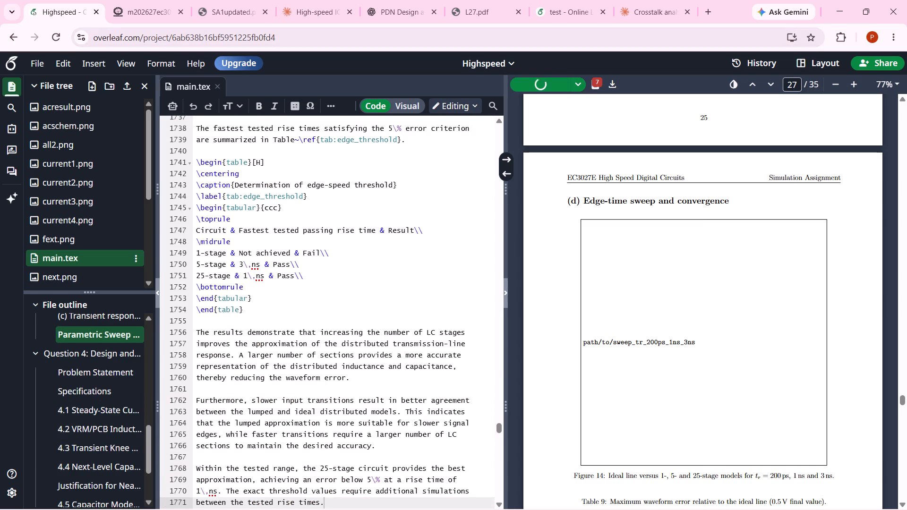
# Review the new parametric sweep section in the source and the compiled PDF, checking its heading, equations and error table.
pyautogui.scroll(5, 446, 210)
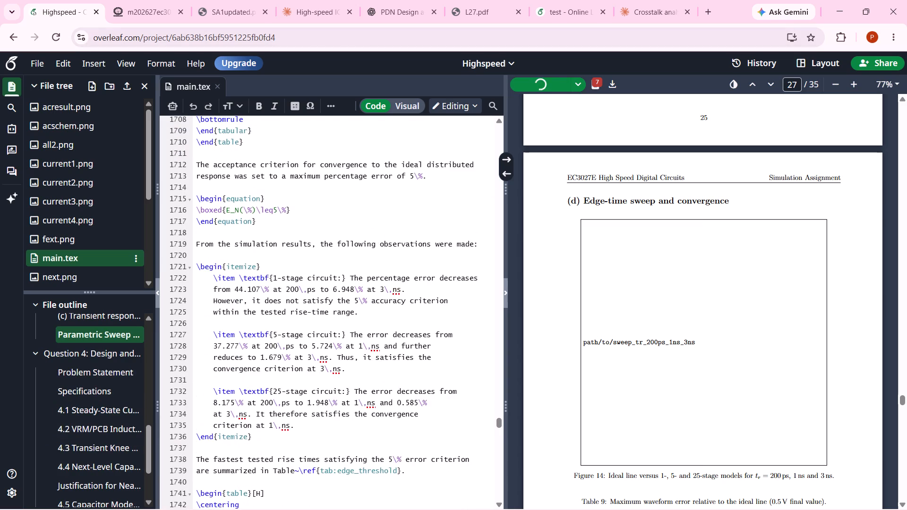
pyautogui.scroll(4, 446, 210)
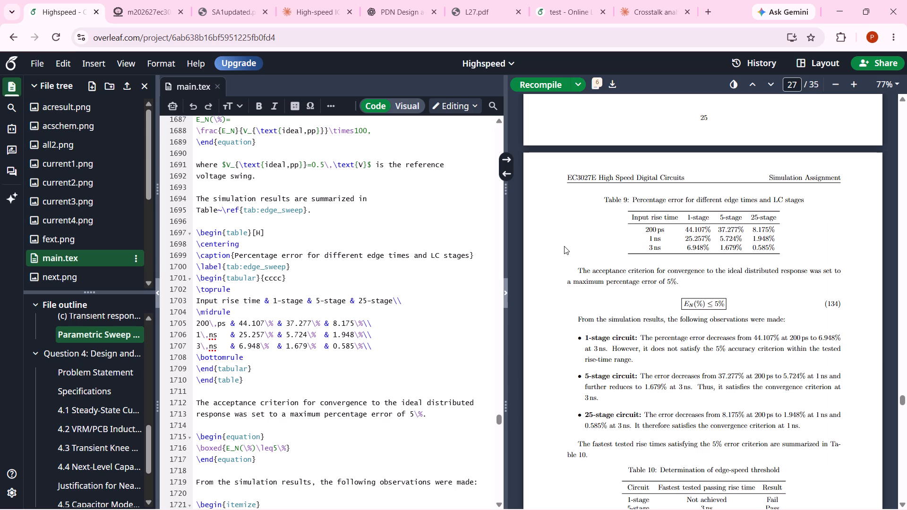
pyautogui.scroll(5, 564, 246)
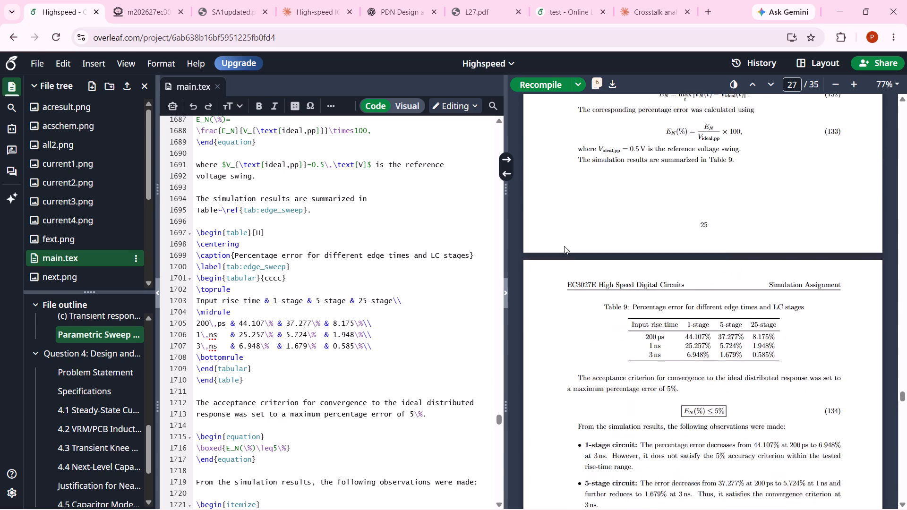
pyautogui.scroll(2, 564, 246)
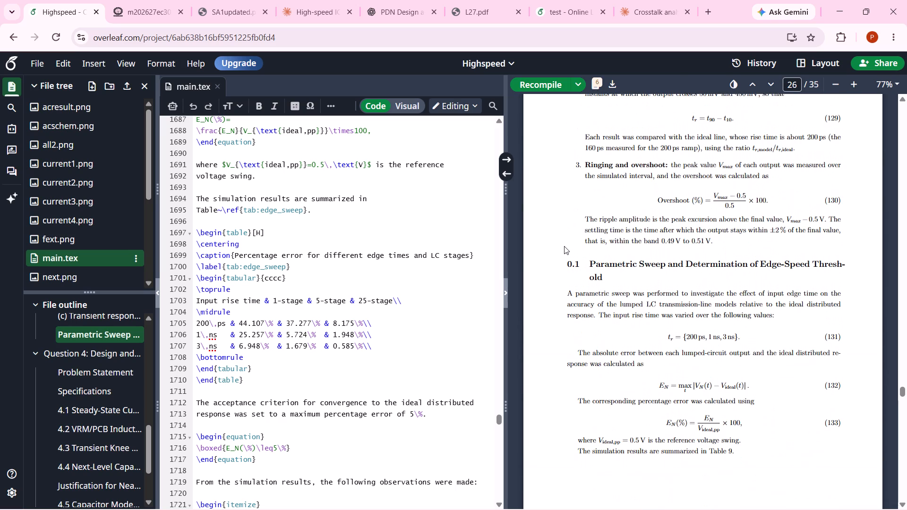
pyautogui.scroll(2, 564, 246)
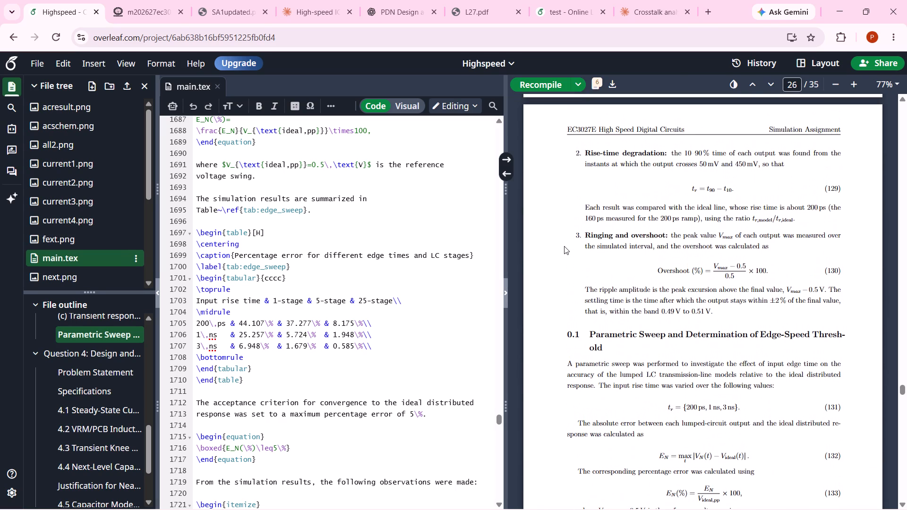
pyautogui.scroll(-5, 564, 246)
pyautogui.scroll(4, 564, 246)
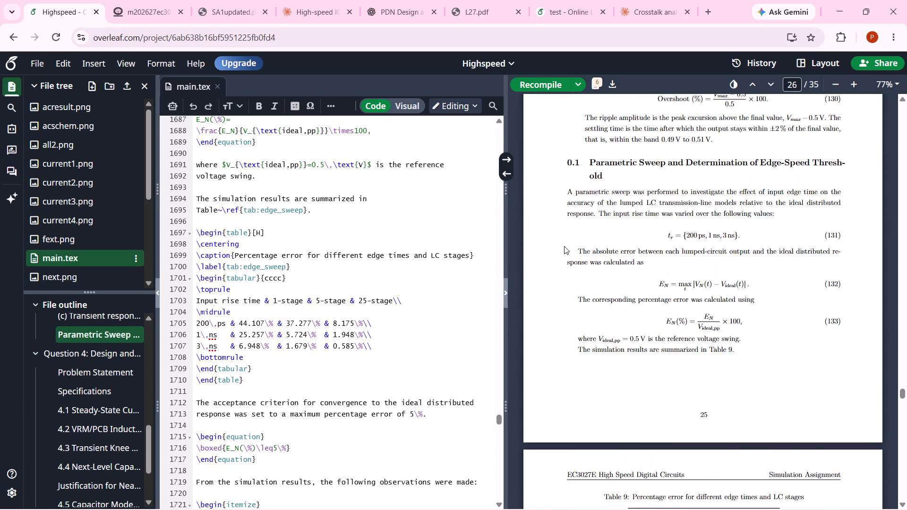
# Copy the unnumbered subsection opening with its "(c)" label from the source heading of "Transient response".
pyautogui.doubleClick(574, 164)
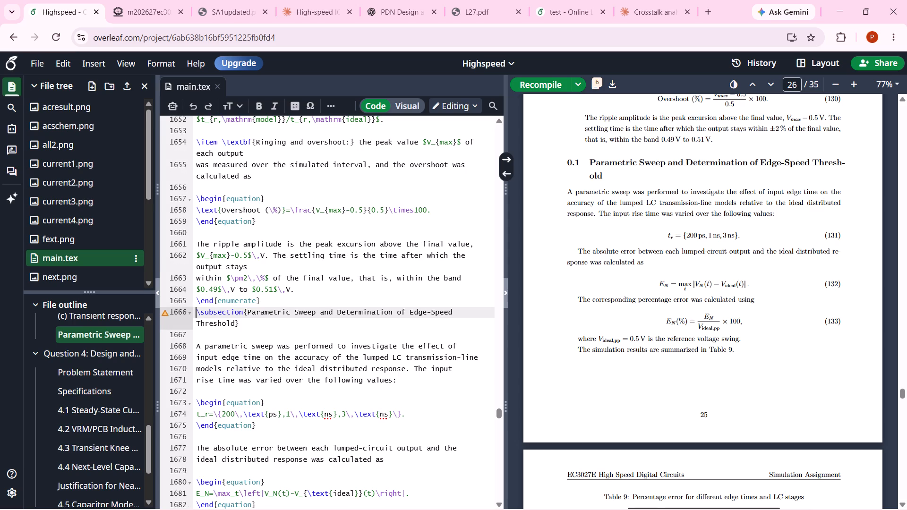
pyautogui.scroll(1, 351, 307)
pyautogui.scroll(3, 624, 265)
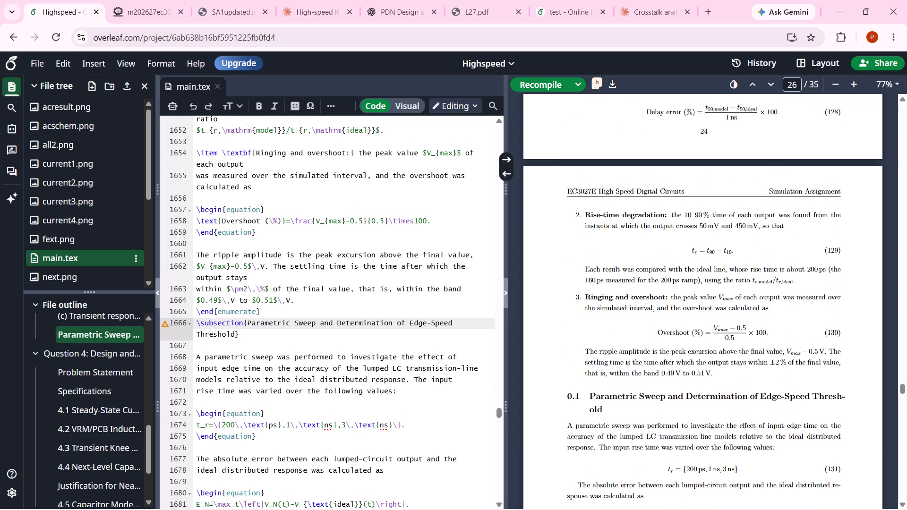
pyautogui.scroll(4, 624, 265)
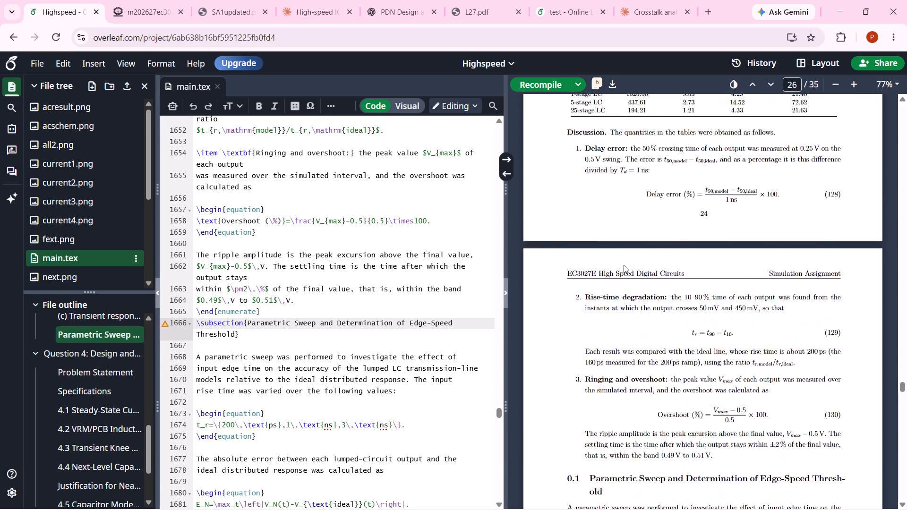
pyautogui.scroll(1, 624, 265)
pyautogui.scroll(-1, 624, 265)
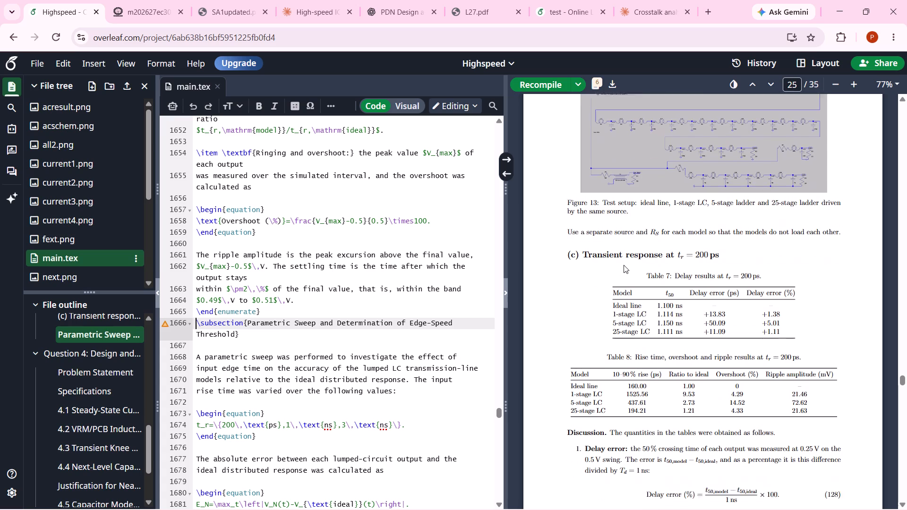
pyautogui.scroll(-4, 624, 265)
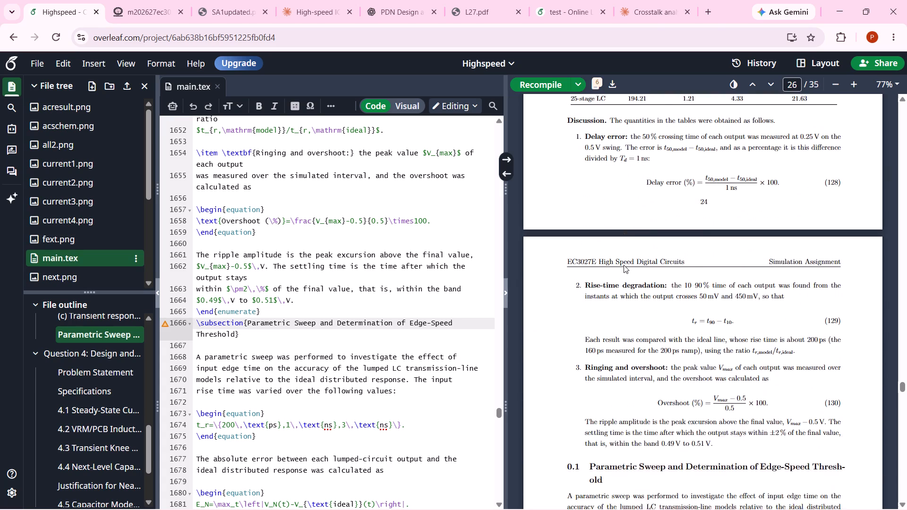
pyautogui.scroll(-2, 624, 265)
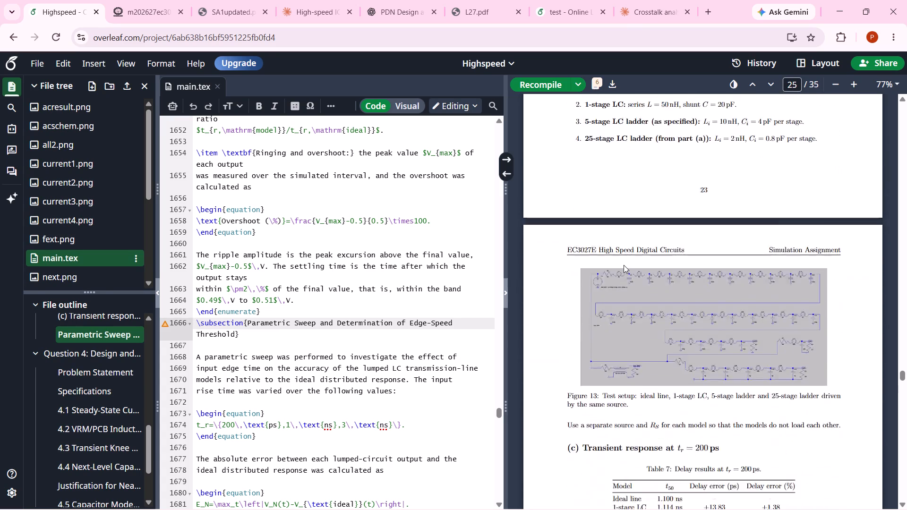
pyautogui.scroll(-1, 624, 265)
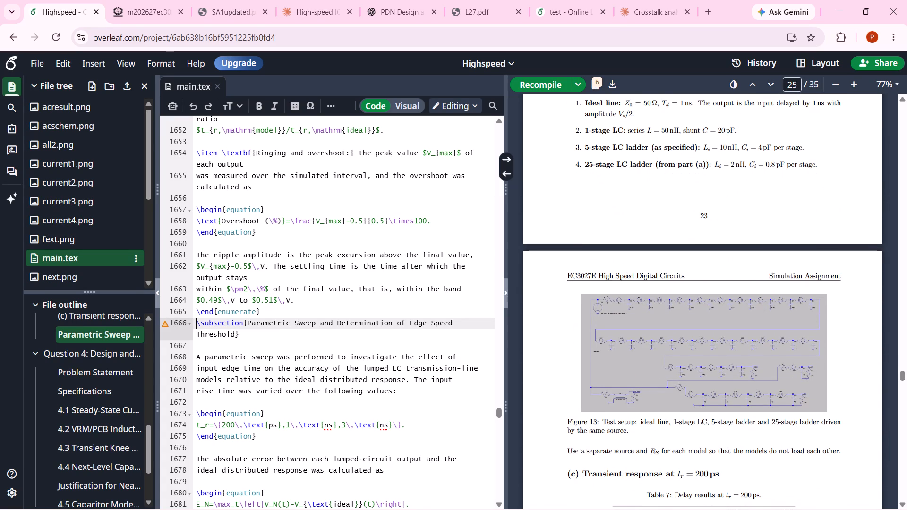
pyautogui.doubleClick(573, 476)
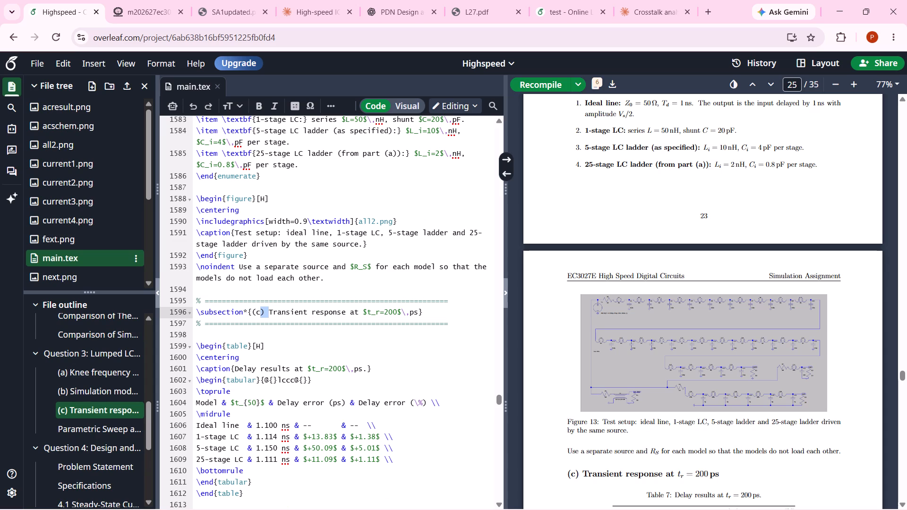
pyautogui.moveTo(195, 313); pyautogui.dragTo(255, 314)
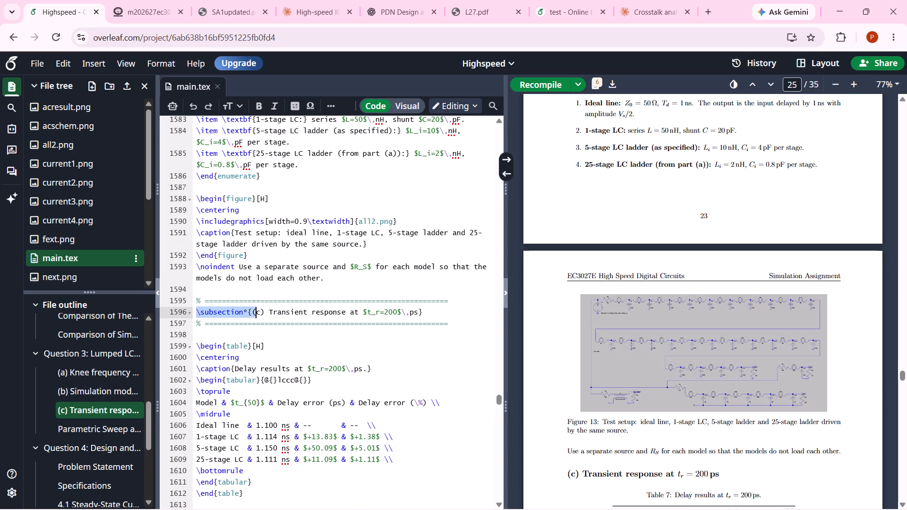
pyautogui.moveTo(255, 314); pyautogui.dragTo(265, 313)
pyautogui.hotkey('ctrl', 'c')
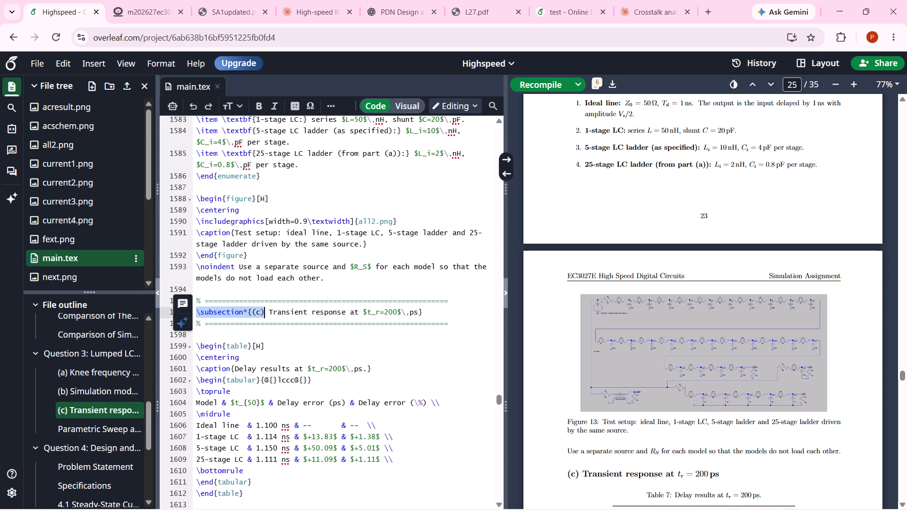
# Replace the opening of the "Parametric Sweep" heading with the copied unnumbered one, change its label to (d), and recompile.
pyautogui.scroll(-4, 633, 334)
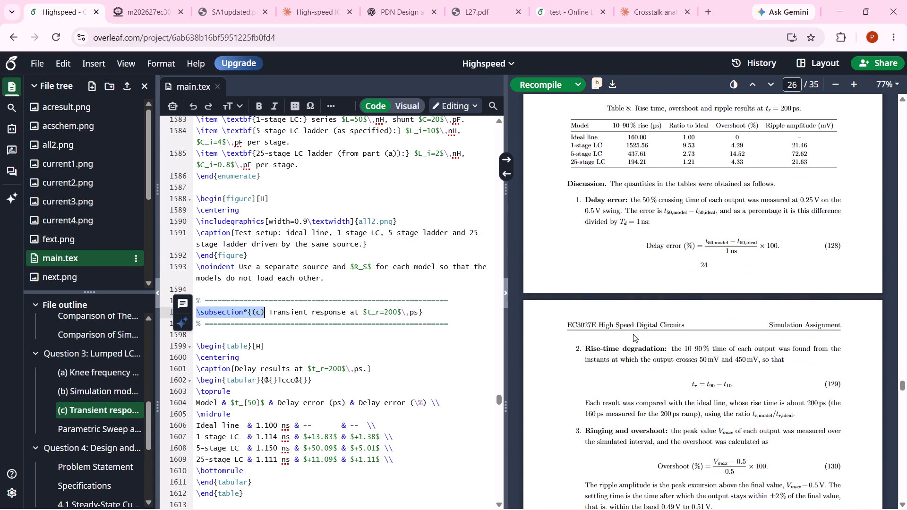
pyautogui.scroll(-3, 633, 334)
pyautogui.doubleClick(572, 329)
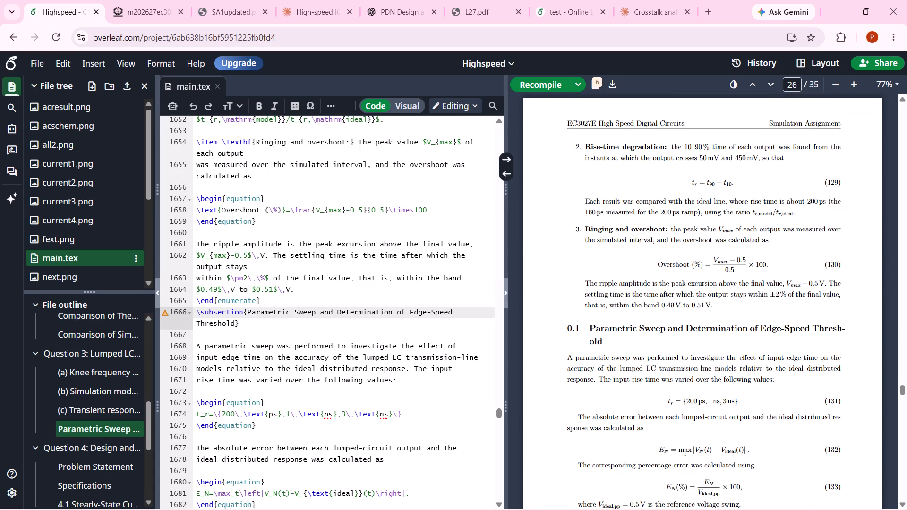
pyautogui.moveTo(196, 311); pyautogui.dragTo(247, 312)
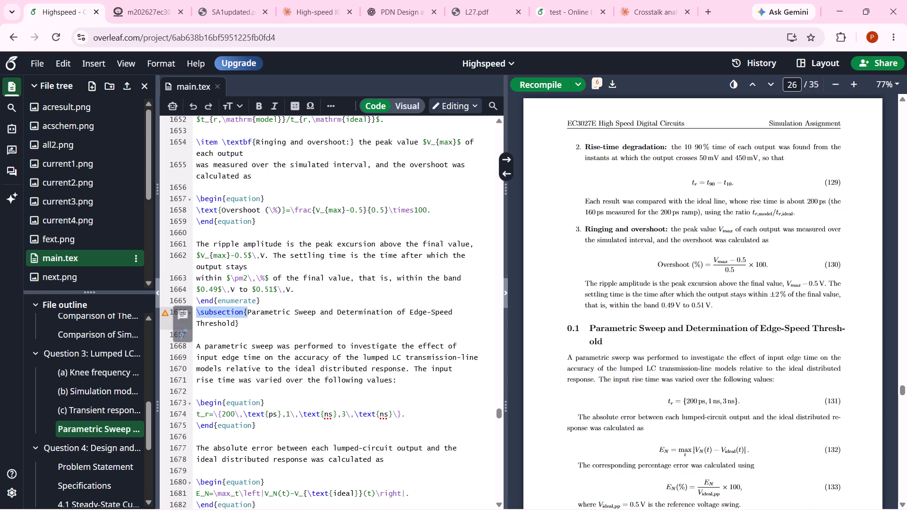
pyautogui.hotkey('ctrl', 'v')
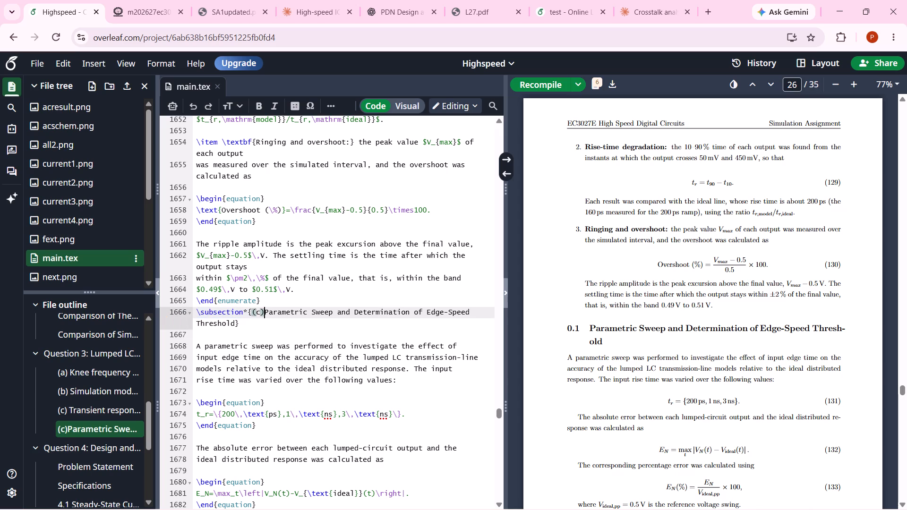
pyautogui.click(259, 312)
pyautogui.press('BackSpace')
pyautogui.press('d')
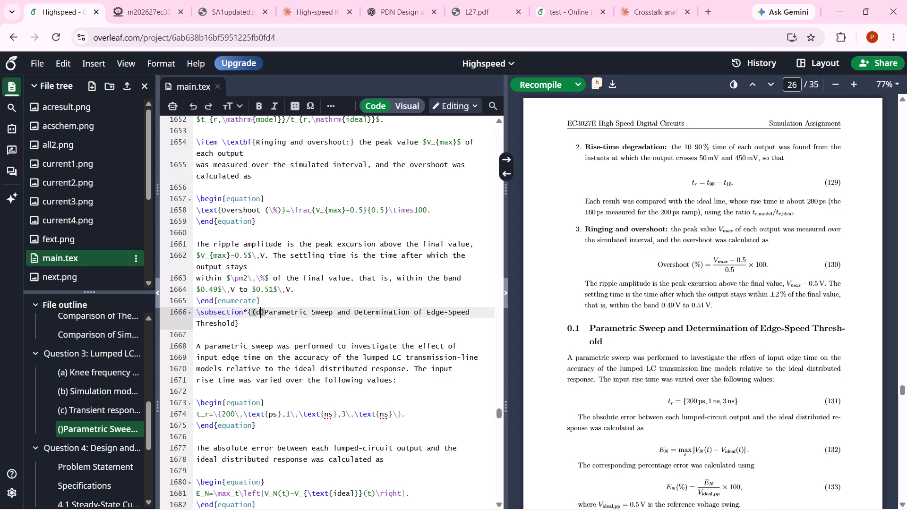
pyautogui.click(520, 83)
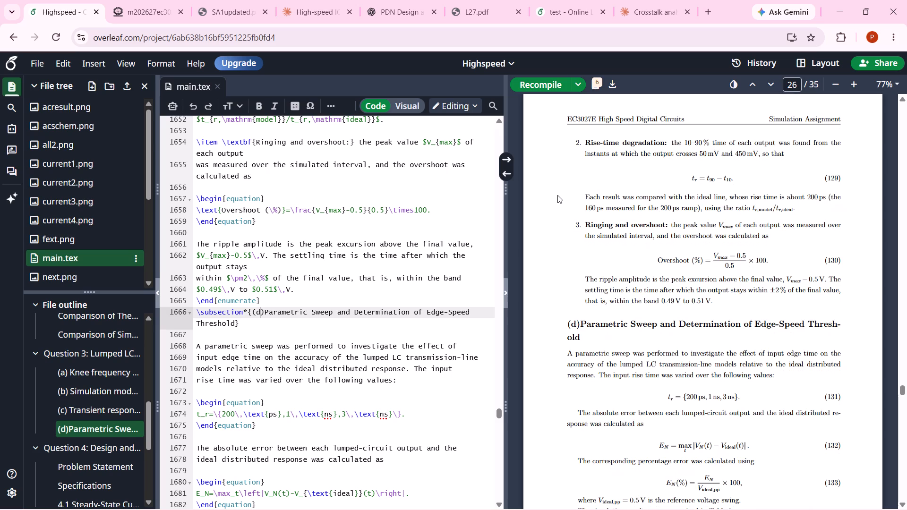
# Read through the recompiled part (d), from its heading through the edge-speed threshold table to the closing paragraph before Question 4.
pyautogui.scroll(-3, 718, 344)
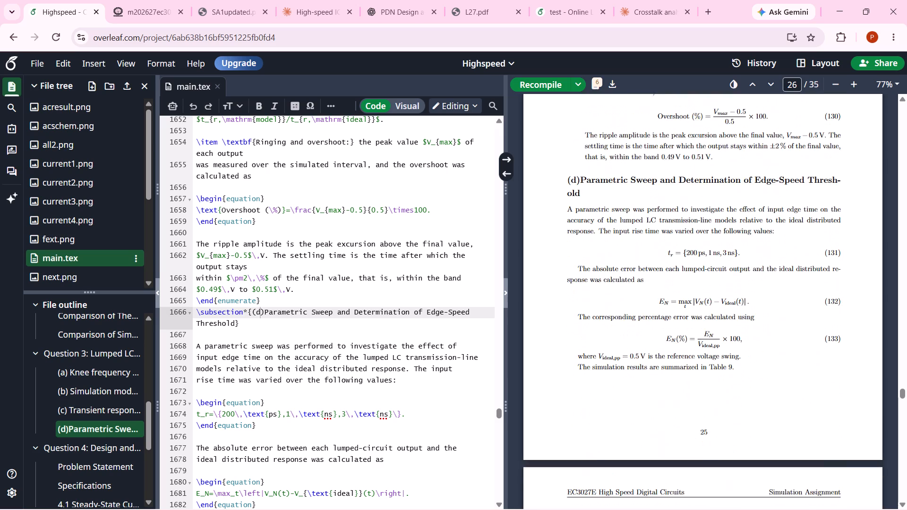
pyautogui.scroll(-4, 718, 344)
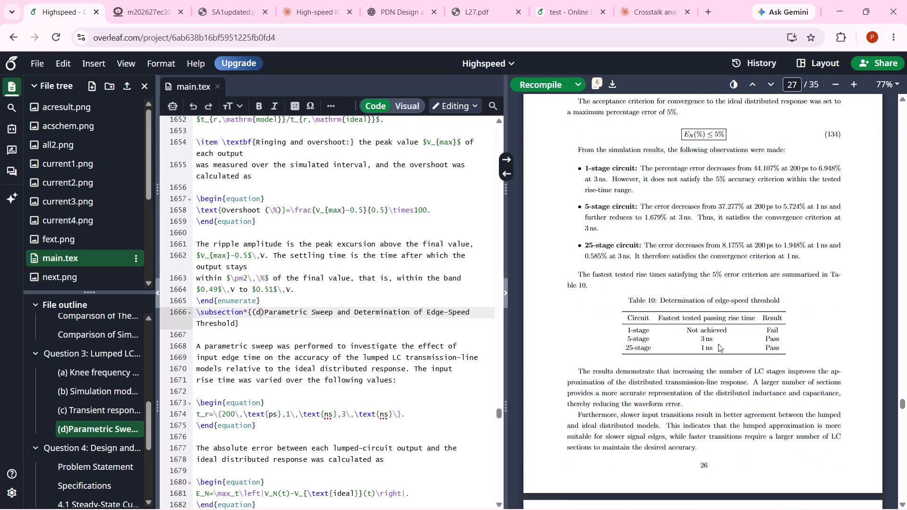
pyautogui.scroll(-4, 718, 344)
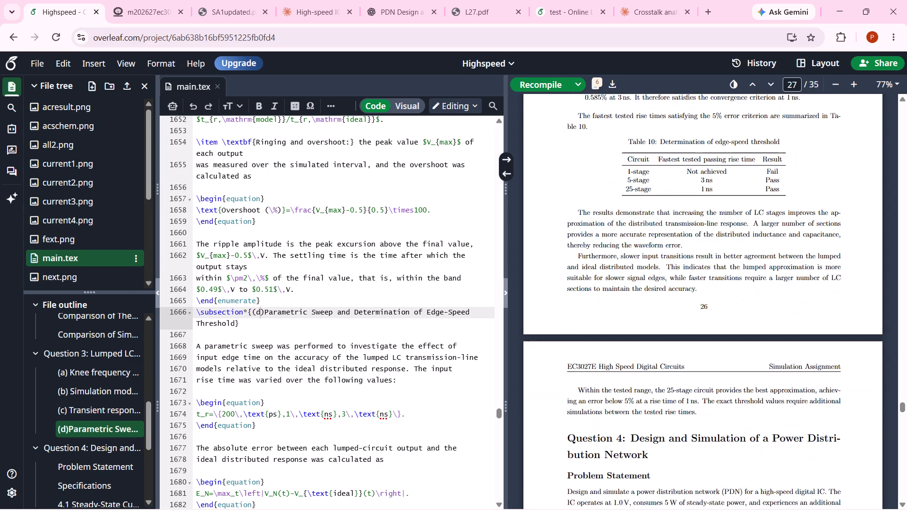
pyautogui.scroll(-3, 718, 344)
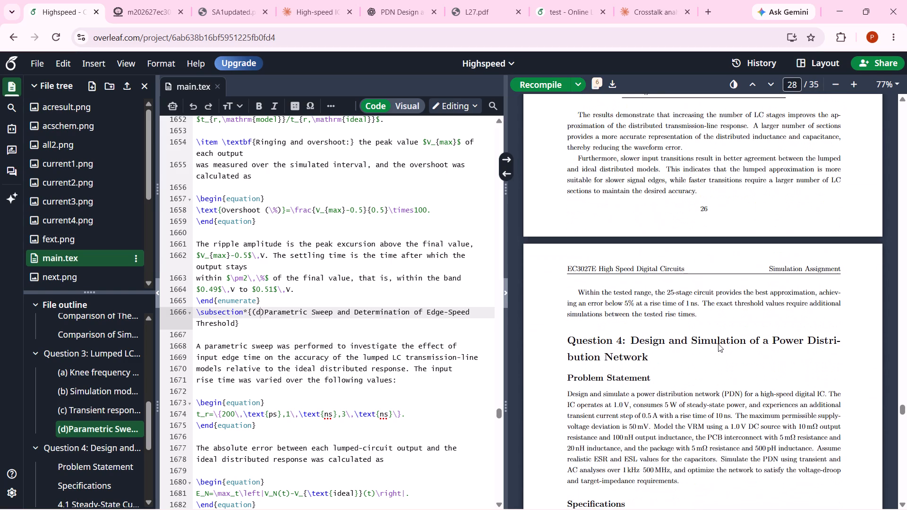
# Look through the compiled Question 4 power distribution network pages to the end of the report.
pyautogui.scroll(-2, 718, 344)
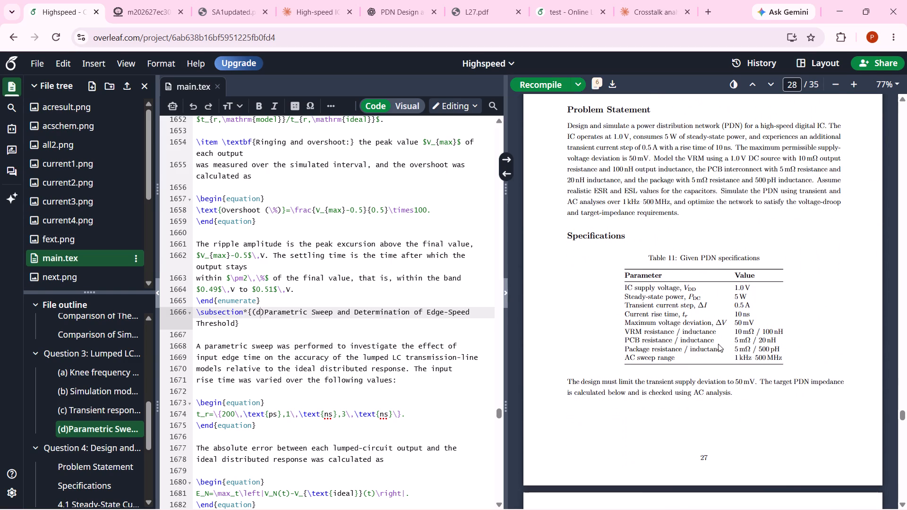
pyautogui.scroll(-3, 718, 344)
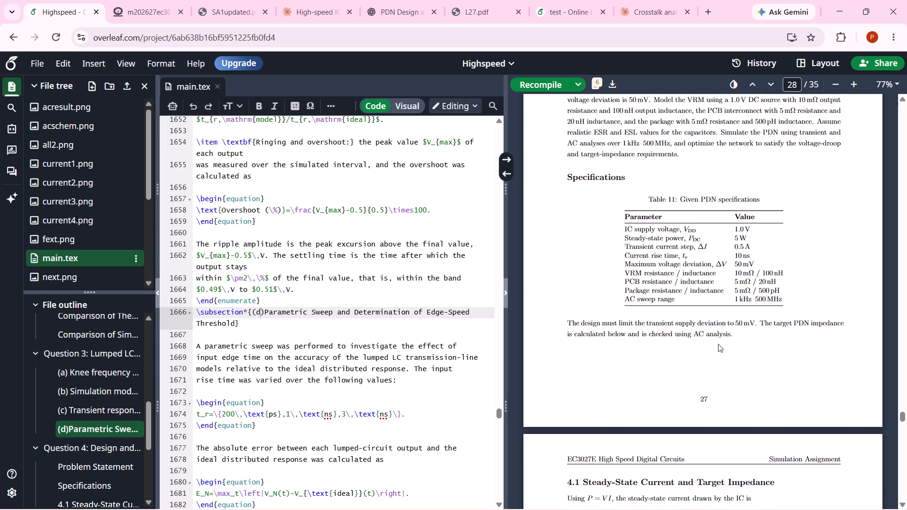
pyautogui.scroll(-7, 718, 344)
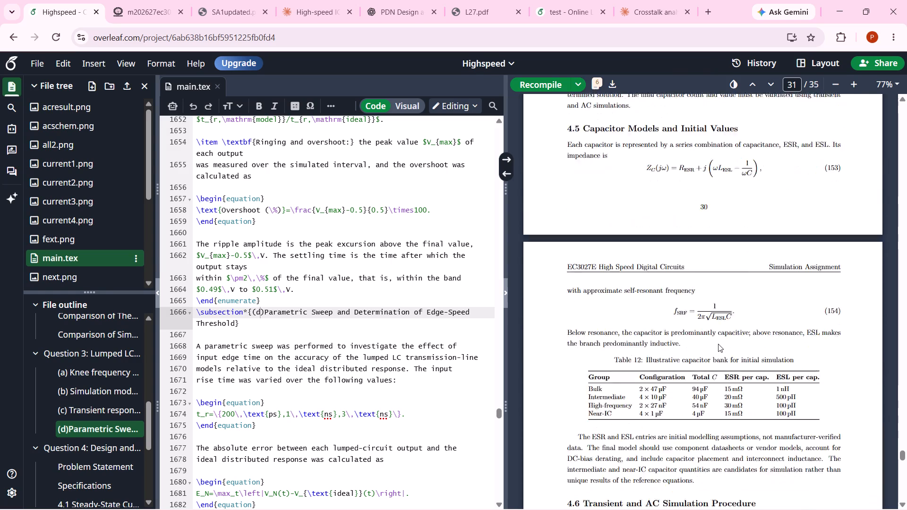
pyautogui.scroll(-11, 718, 344)
# Go back through the compiled Question 3 pages to the earlier "Plots, NEXT saturation, and FEXT pulse width" section.
pyautogui.scroll(7, 718, 344)
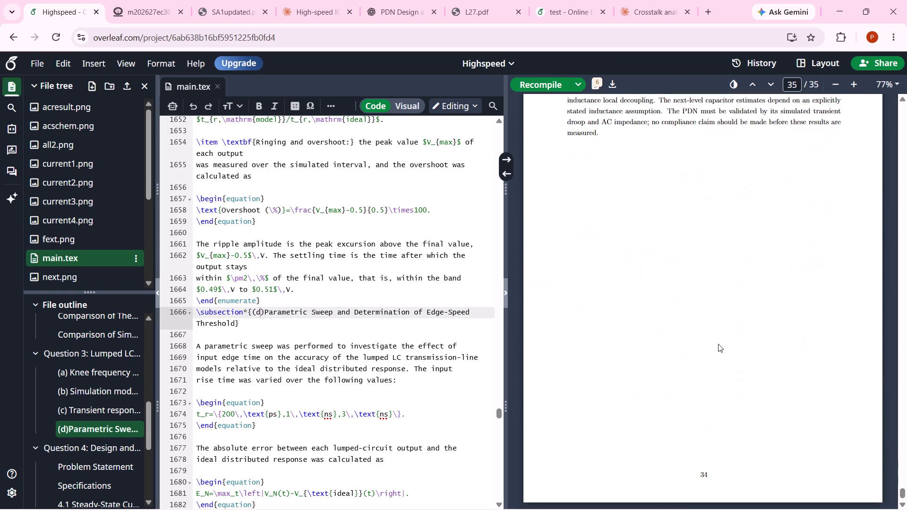
pyautogui.scroll(18, 718, 344)
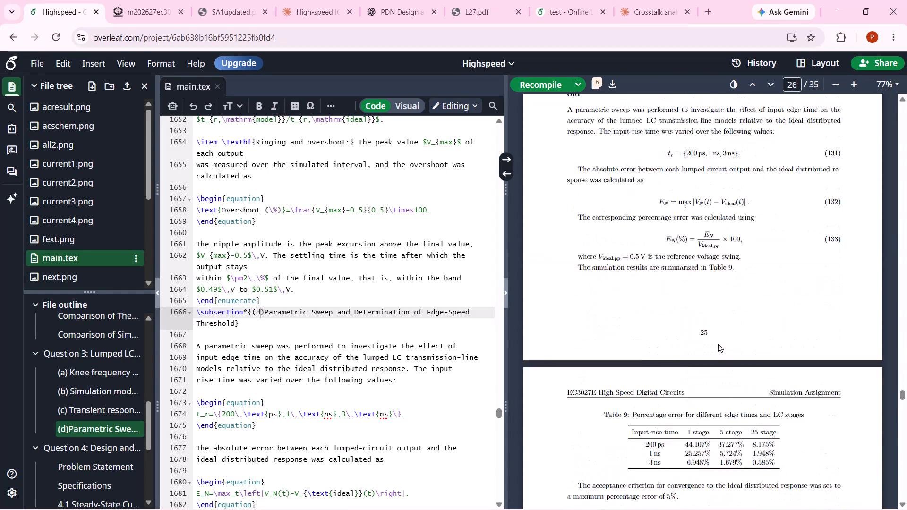
pyautogui.scroll(10, 718, 344)
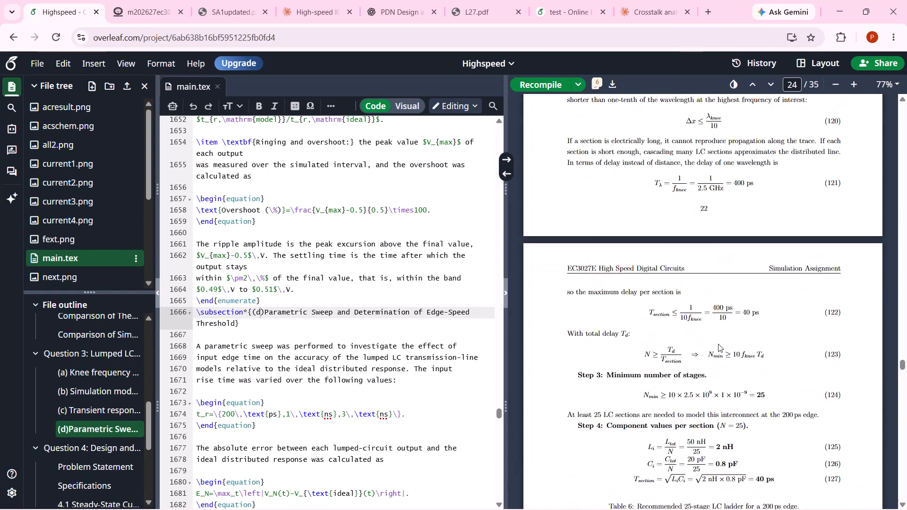
pyautogui.scroll(12, 718, 344)
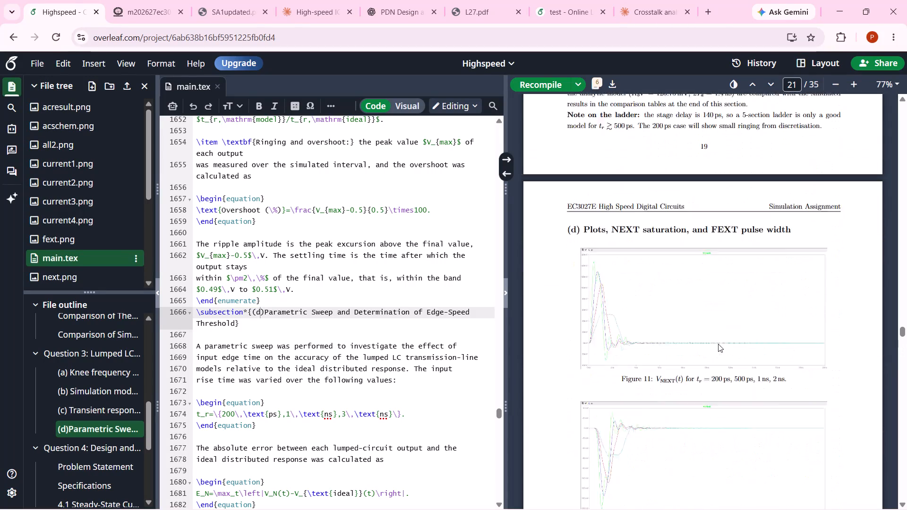
# Go back through the compiled Question 2 and Question 1 pages to the title page and check its student details.
pyautogui.scroll(5, 718, 344)
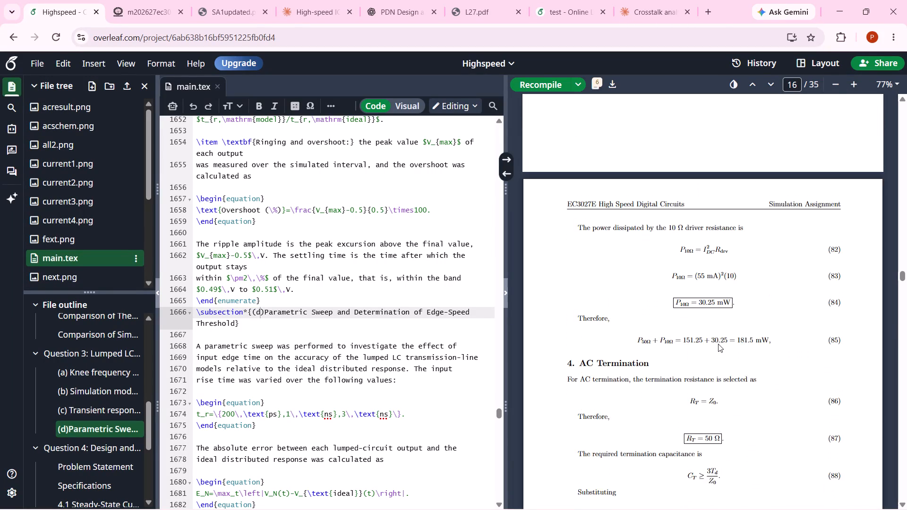
pyautogui.scroll(11, 718, 344)
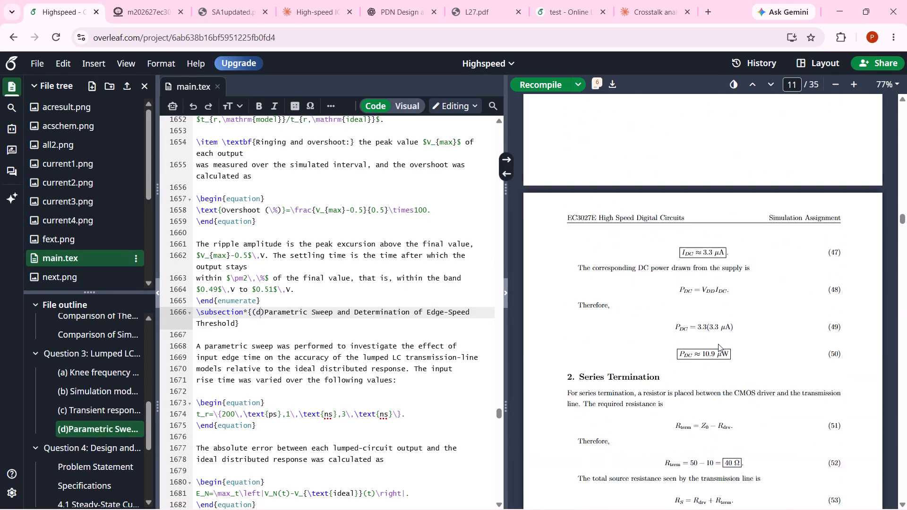
pyautogui.scroll(15, 718, 344)
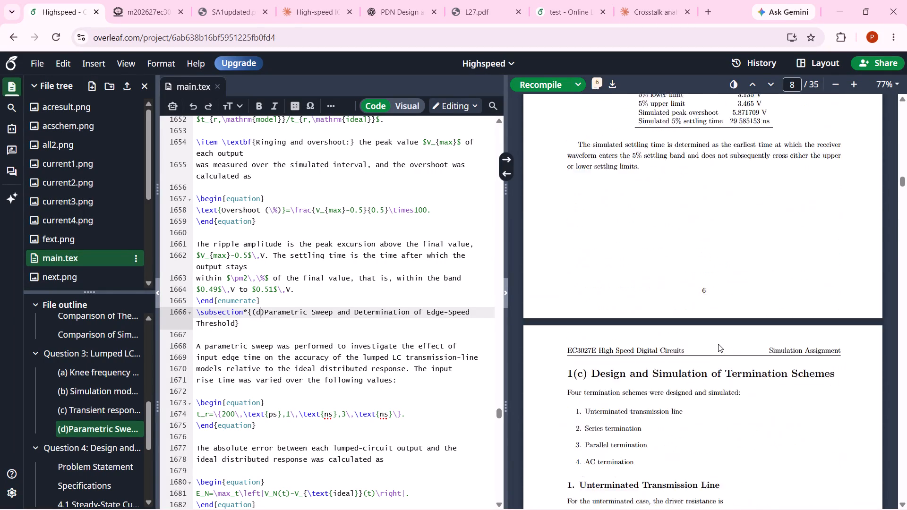
pyautogui.scroll(13, 718, 344)
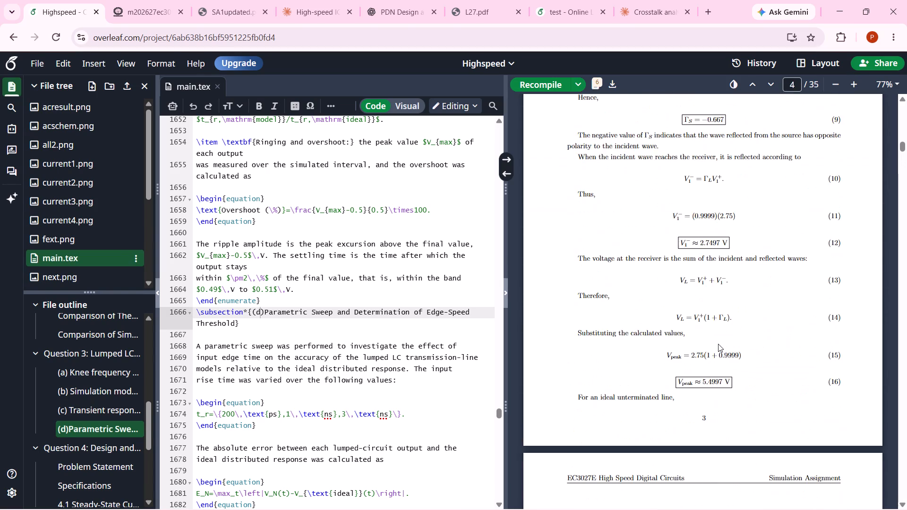
pyautogui.scroll(11, 718, 344)
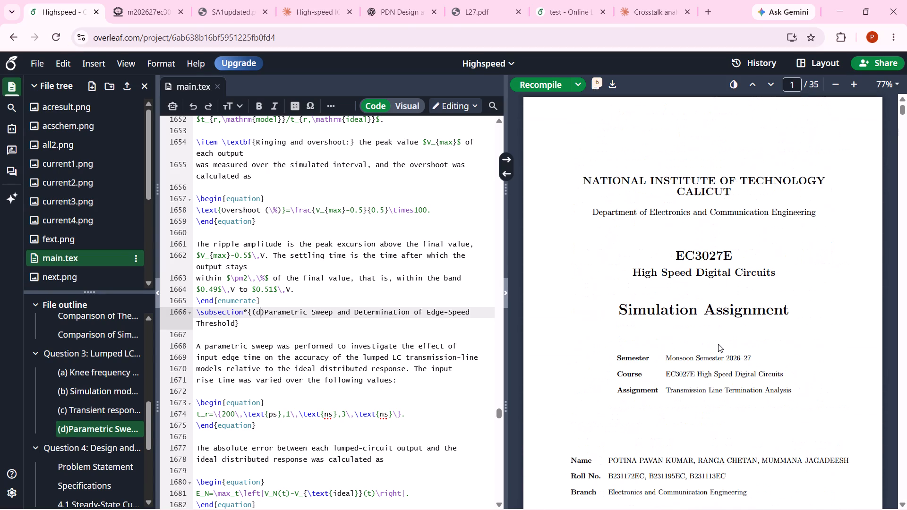
pyautogui.scroll(1, 718, 344)
pyautogui.scroll(-2, 730, 309)
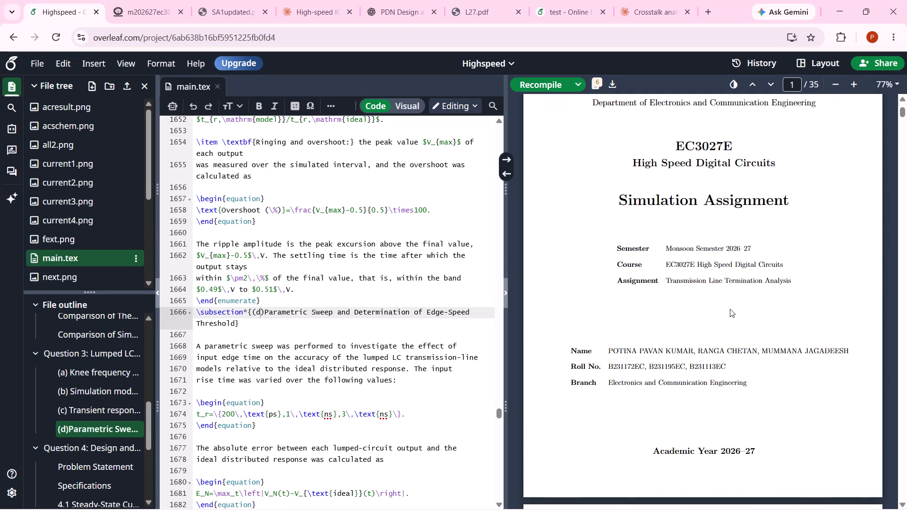
pyautogui.scroll(-2, 730, 309)
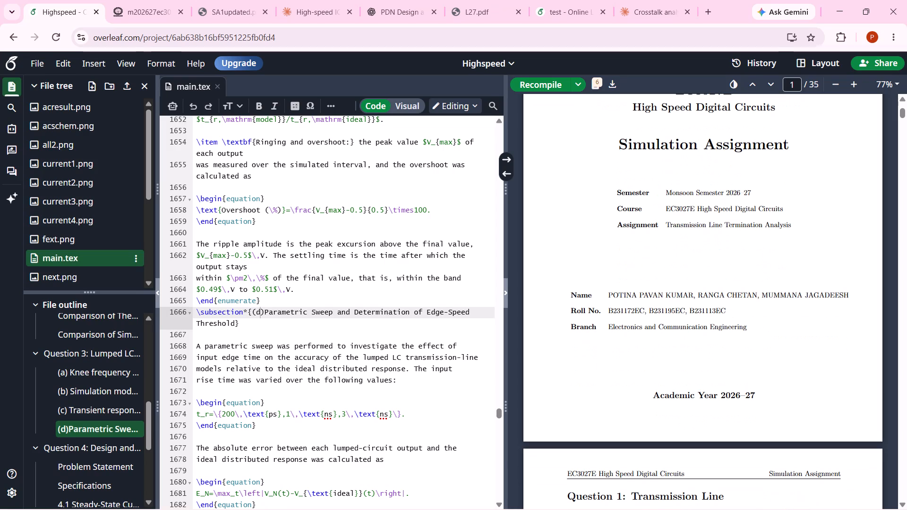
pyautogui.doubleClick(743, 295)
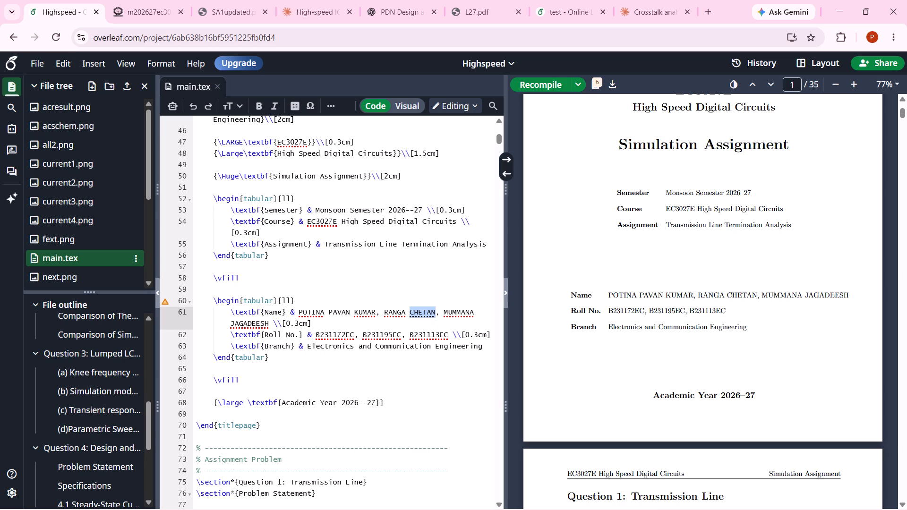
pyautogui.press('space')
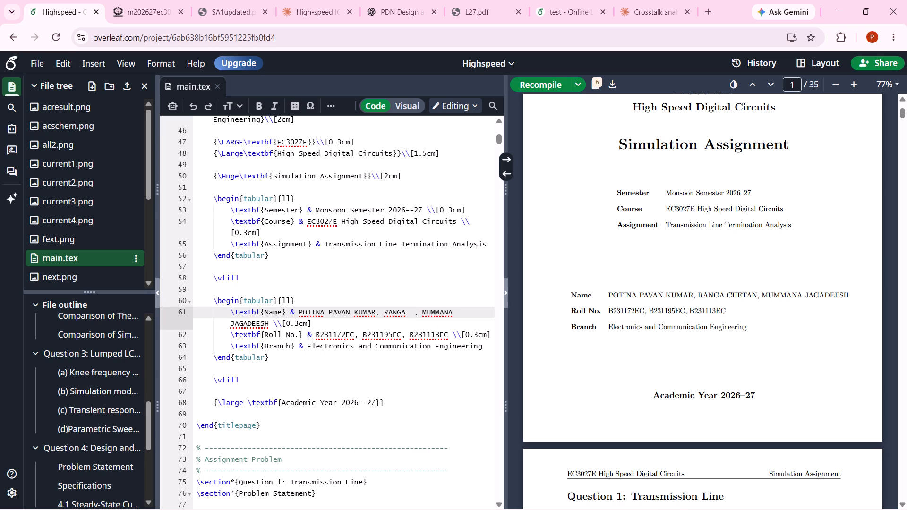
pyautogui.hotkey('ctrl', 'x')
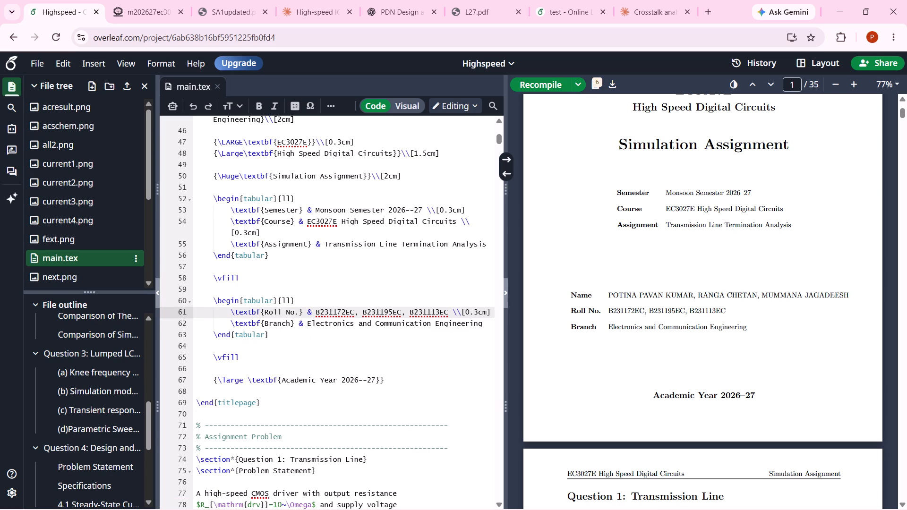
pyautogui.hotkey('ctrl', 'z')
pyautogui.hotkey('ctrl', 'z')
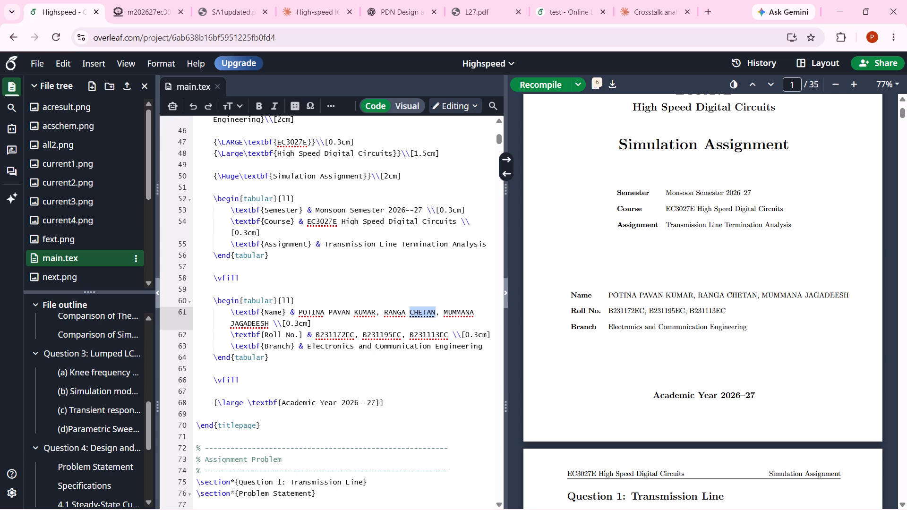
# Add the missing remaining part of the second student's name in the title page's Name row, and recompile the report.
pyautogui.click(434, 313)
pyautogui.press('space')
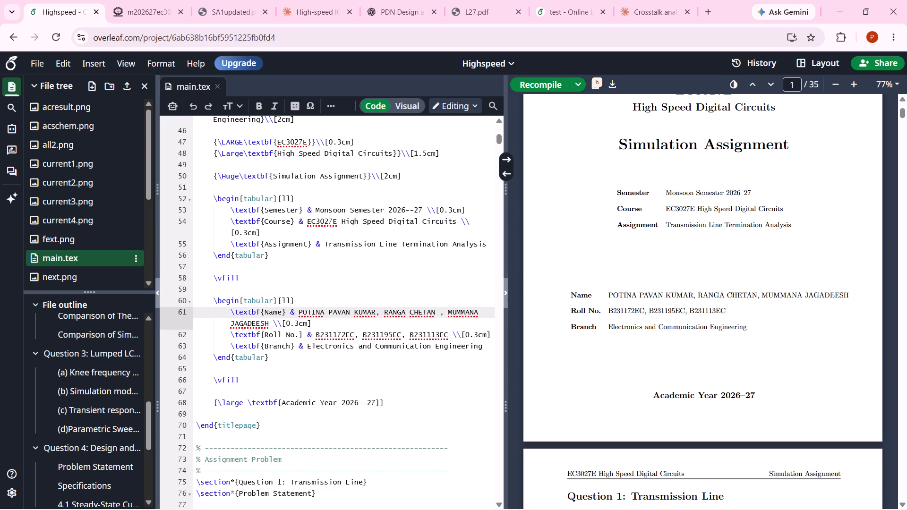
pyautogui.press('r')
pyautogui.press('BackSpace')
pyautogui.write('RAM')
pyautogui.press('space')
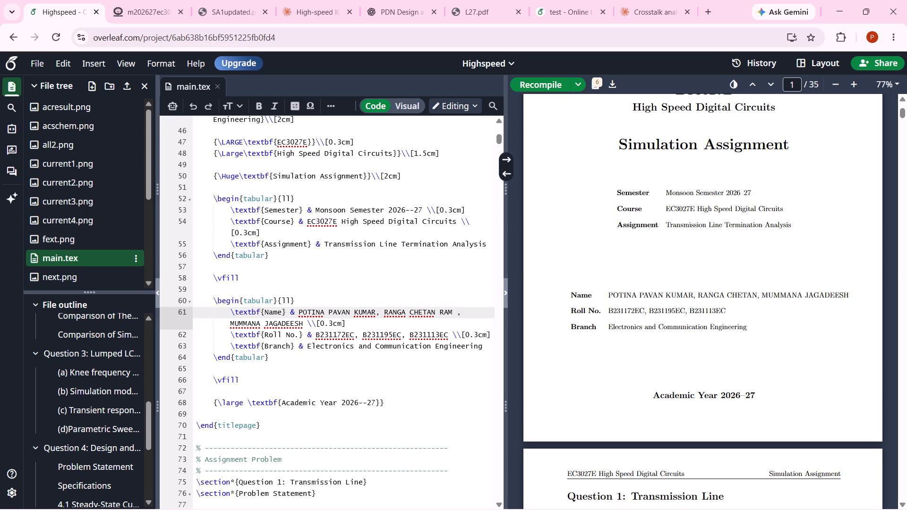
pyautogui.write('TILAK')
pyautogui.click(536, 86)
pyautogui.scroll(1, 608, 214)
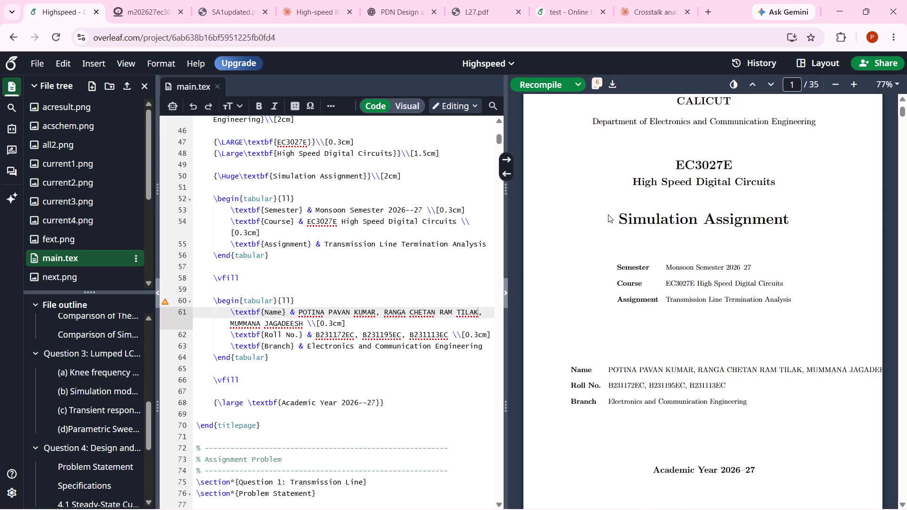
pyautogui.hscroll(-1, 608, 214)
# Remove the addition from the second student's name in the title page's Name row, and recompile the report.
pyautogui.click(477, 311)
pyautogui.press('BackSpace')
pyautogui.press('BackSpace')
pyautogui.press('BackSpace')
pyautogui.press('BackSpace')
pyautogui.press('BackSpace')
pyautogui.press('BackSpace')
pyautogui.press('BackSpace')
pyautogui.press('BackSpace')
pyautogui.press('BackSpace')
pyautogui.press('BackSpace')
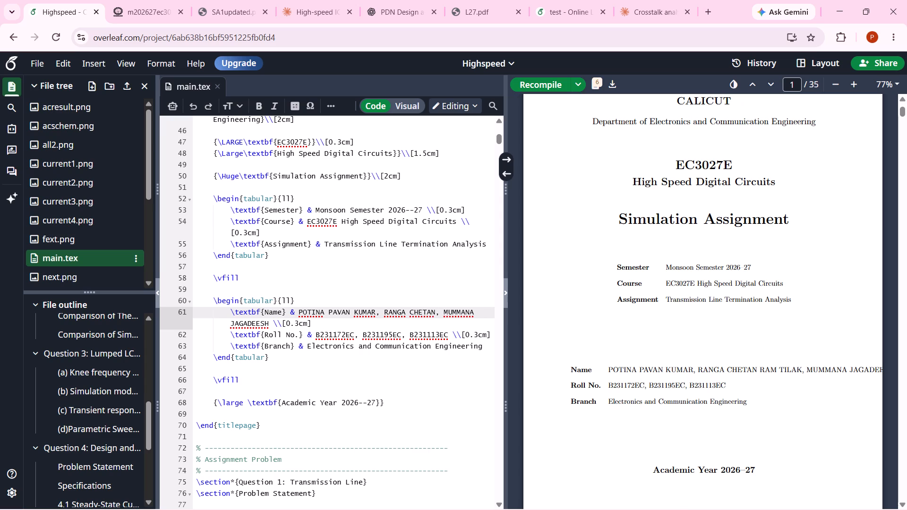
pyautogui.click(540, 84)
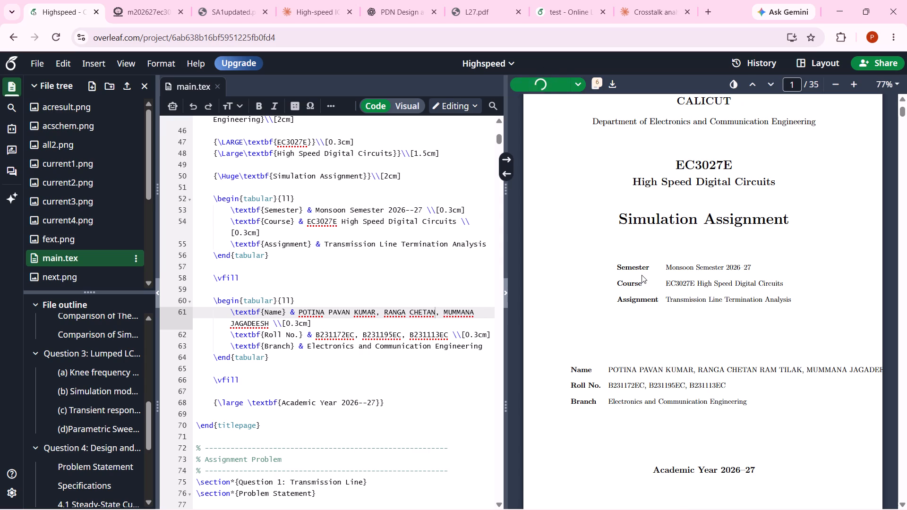
# Look through the compiled Question 1 pages, from the settling time analysis to the comparison table of the four termination schemes.
pyautogui.scroll(-12, 642, 275)
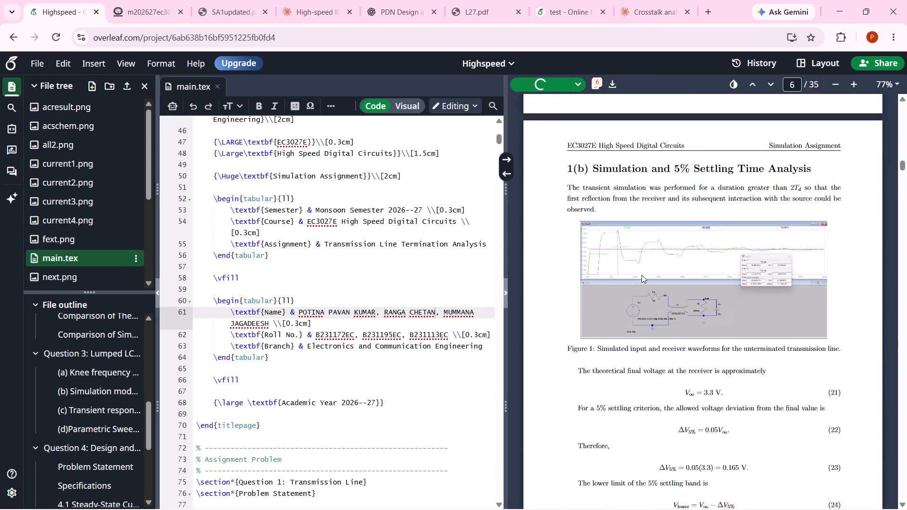
pyautogui.scroll(-9, 642, 275)
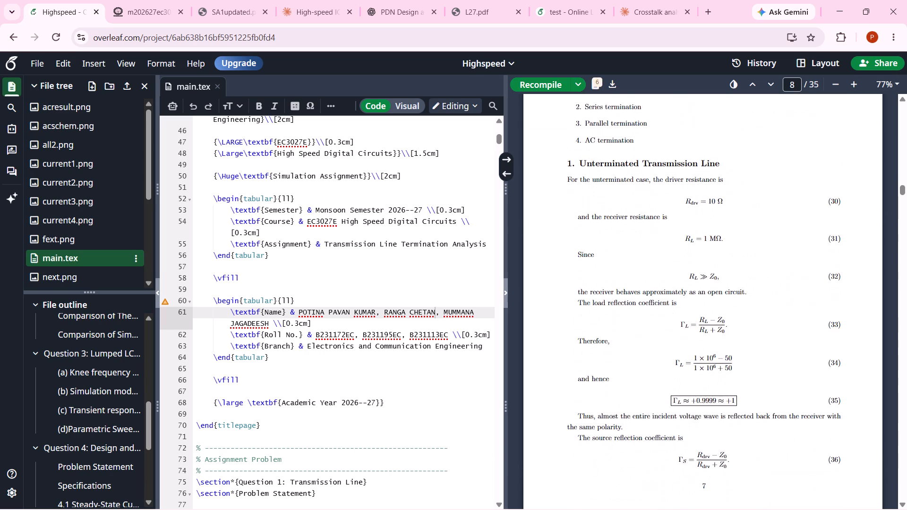
pyautogui.scroll(-7, 642, 275)
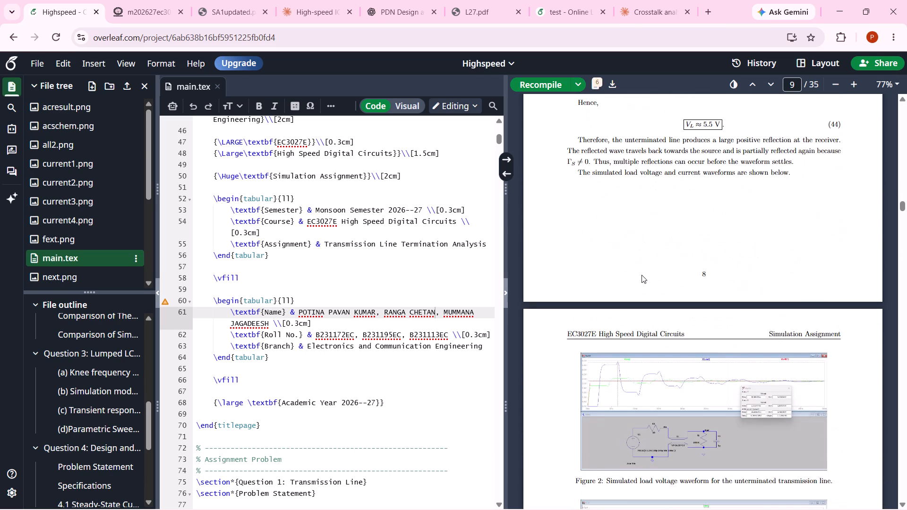
pyautogui.scroll(-7, 642, 275)
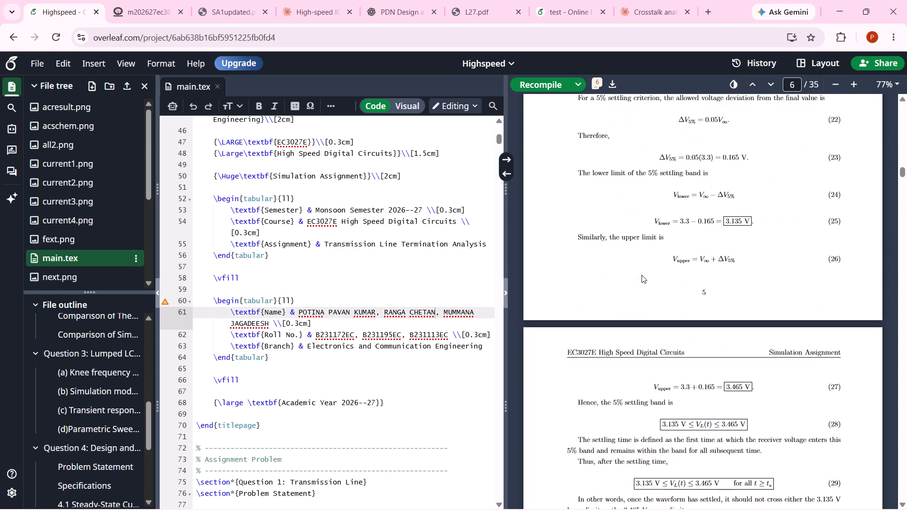
pyautogui.scroll(-11, 642, 275)
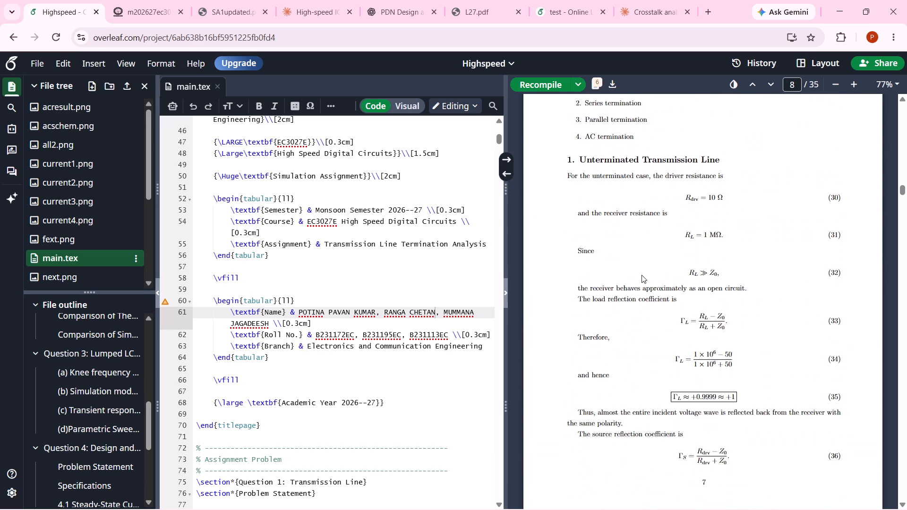
pyautogui.scroll(-11, 642, 275)
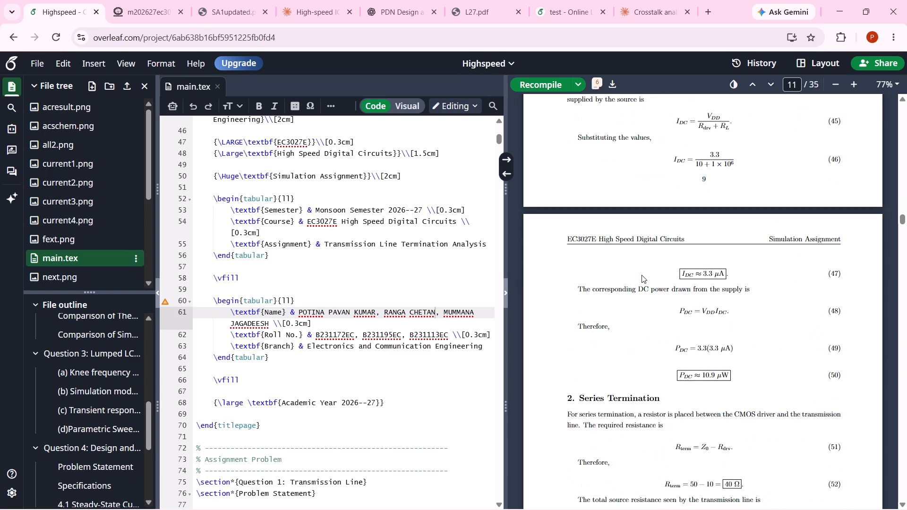
pyautogui.scroll(-11, 642, 275)
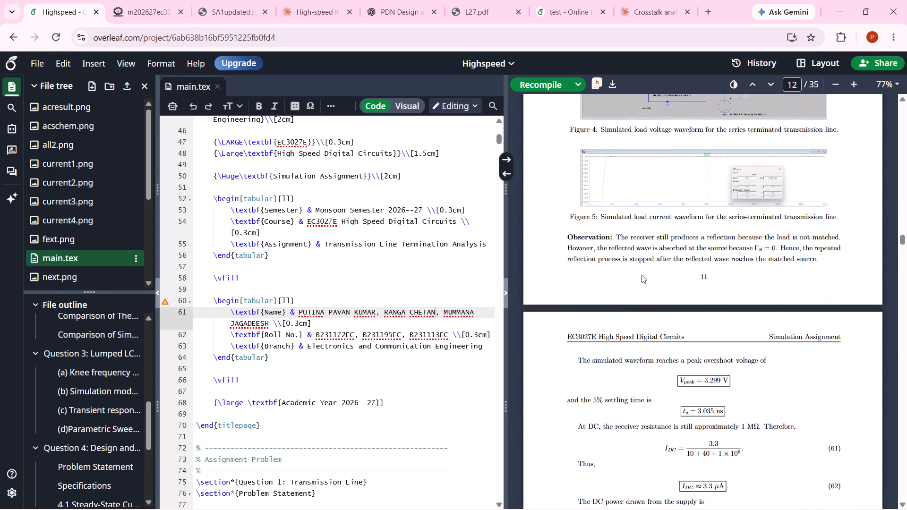
pyautogui.scroll(-11, 642, 275)
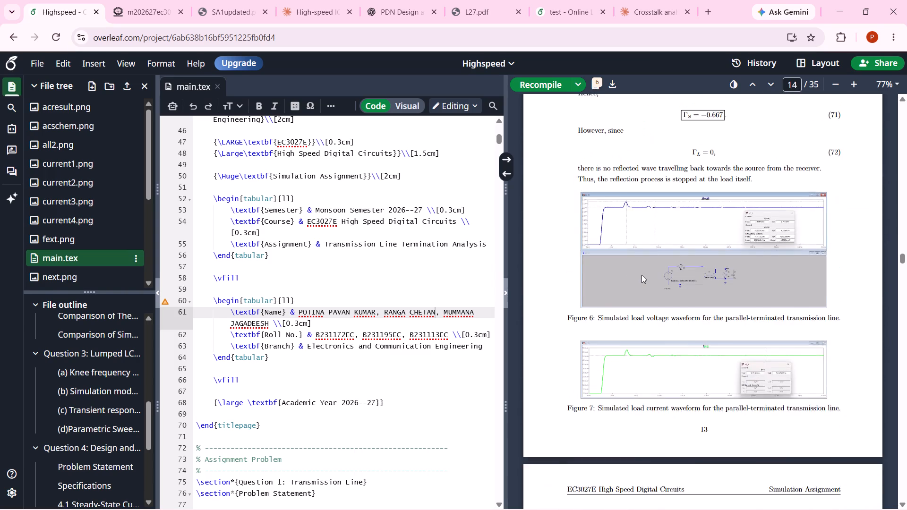
pyautogui.scroll(-11, 642, 275)
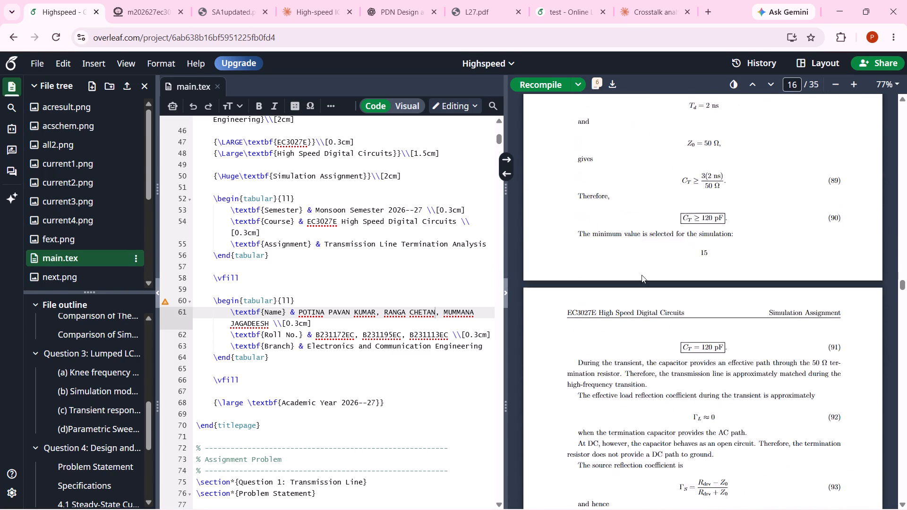
pyautogui.scroll(-10, 642, 275)
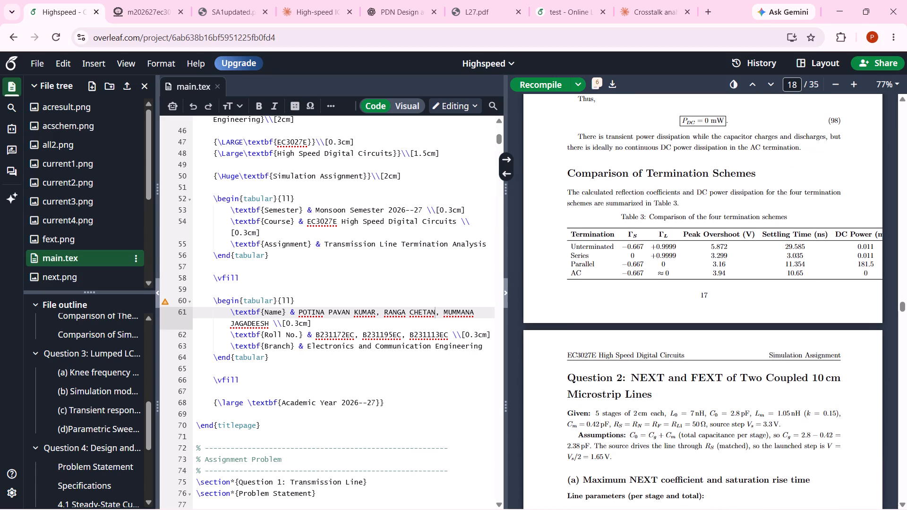
pyautogui.hscroll(-1, 642, 275)
pyautogui.scroll(-1, 642, 275)
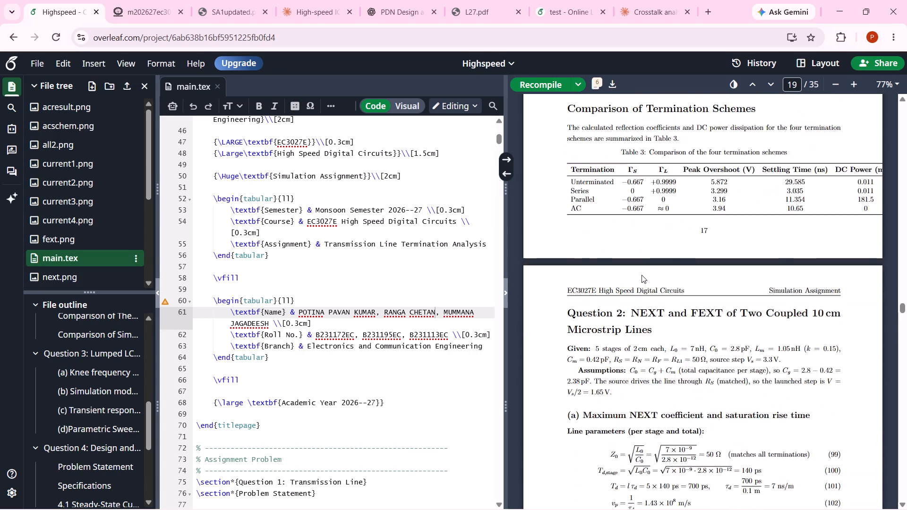
pyautogui.scroll(-9, 642, 275)
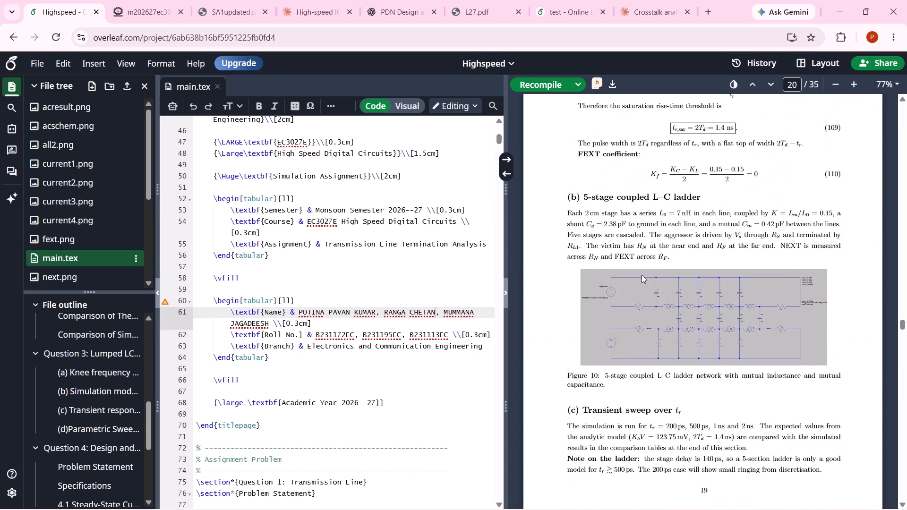
pyautogui.scroll(-10, 642, 275)
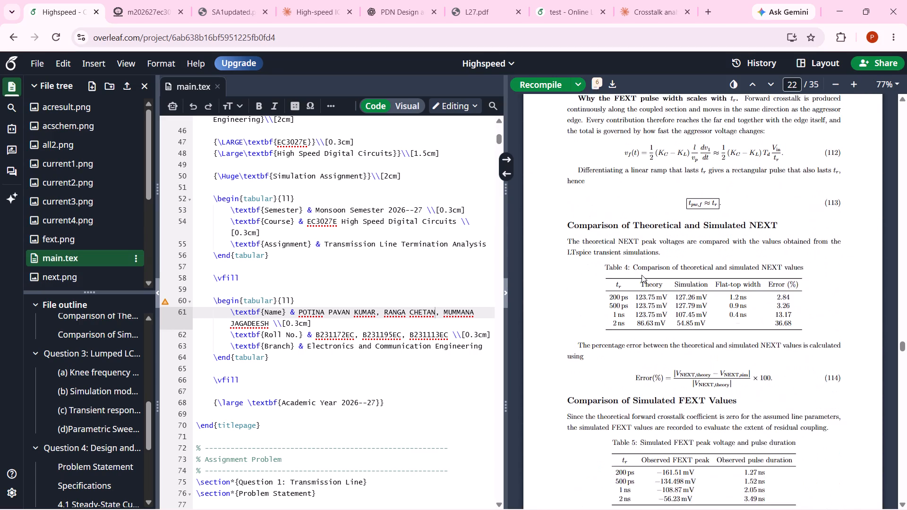
pyautogui.scroll(-10, 642, 275)
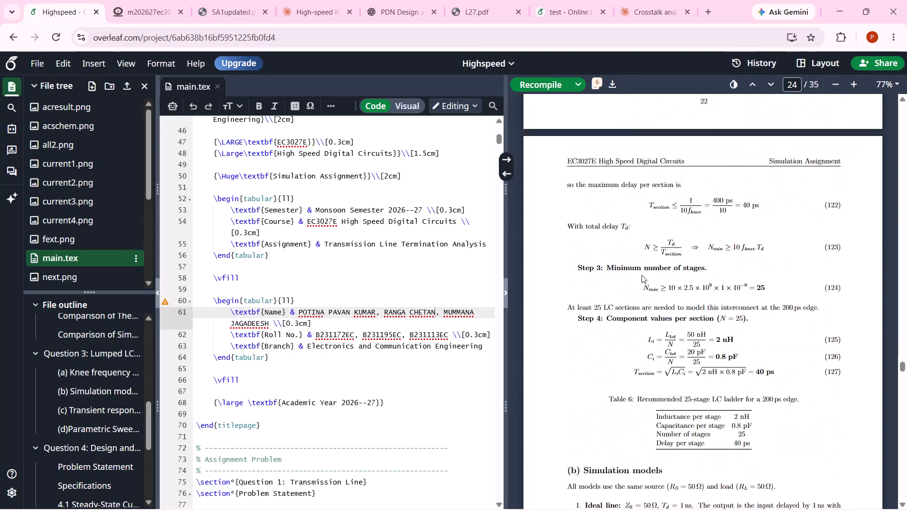
pyautogui.scroll(-10, 642, 275)
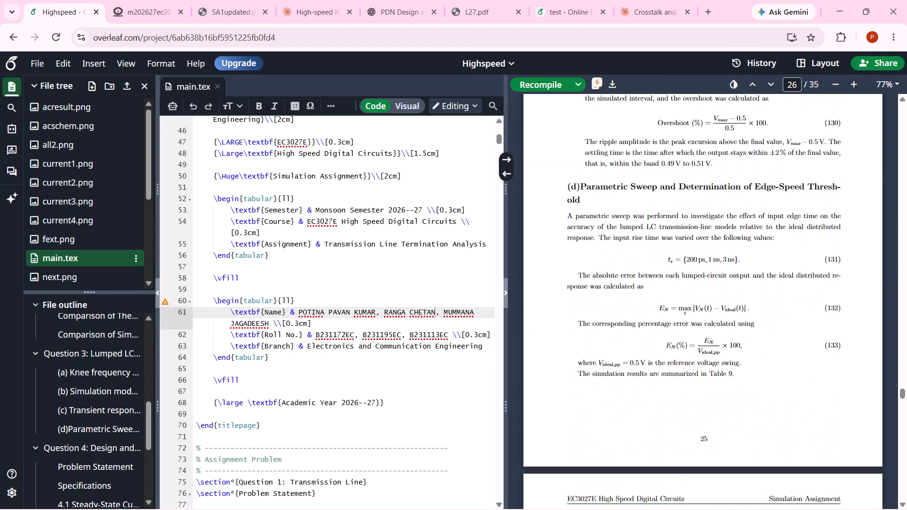
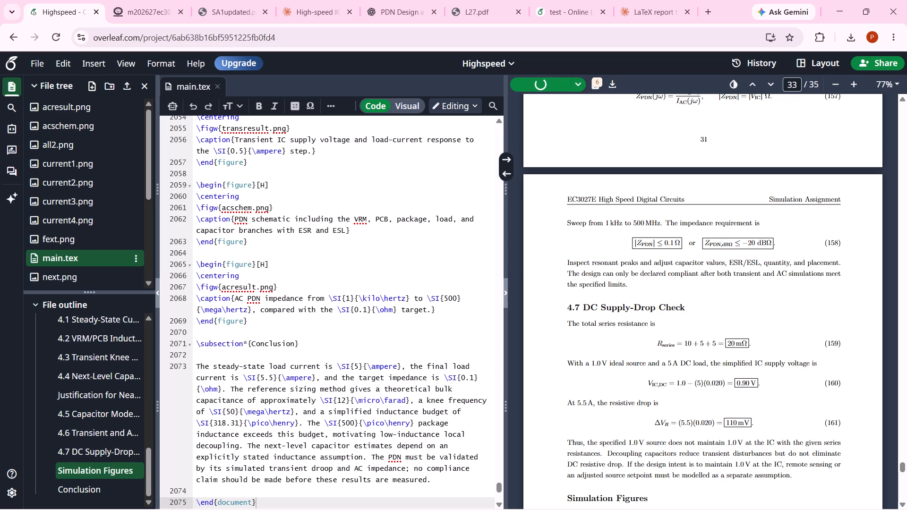
pyautogui.scroll(-12, 588, 203)
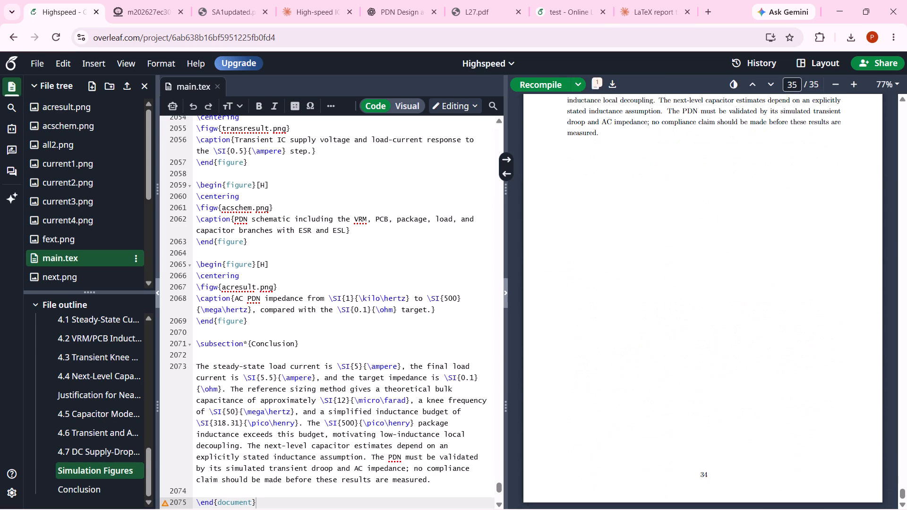
# Examine the figure sizes and page layout in the closing Simulation Figures and Conclusion pages of the recompiled report.
pyautogui.scroll(2, 588, 203)
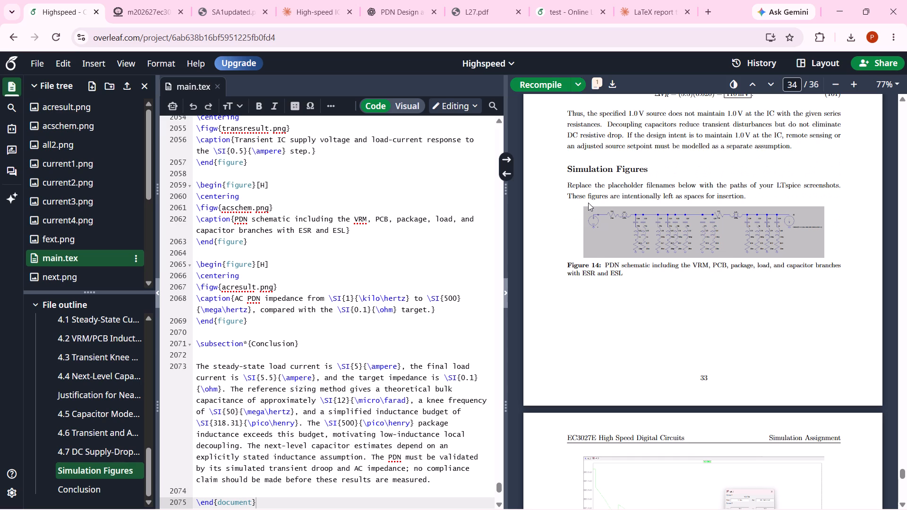
pyautogui.scroll(-7, 588, 203)
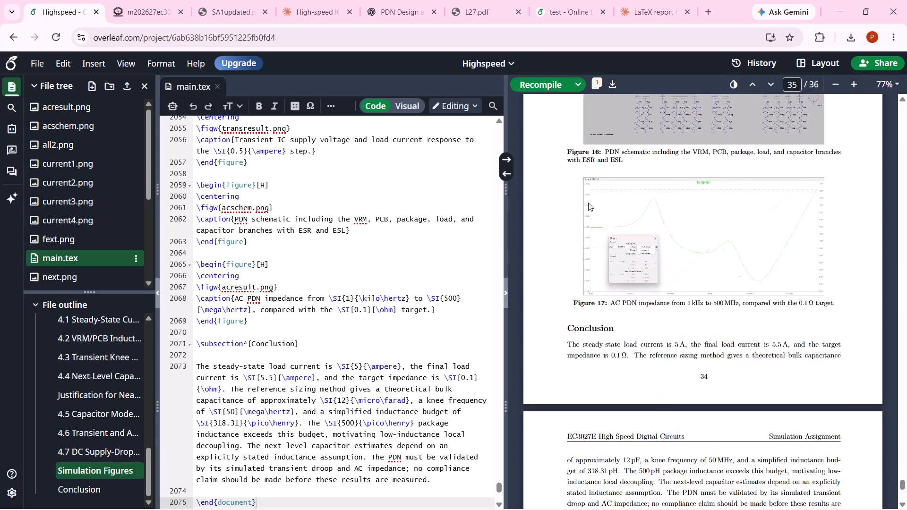
pyautogui.scroll(-3, 588, 203)
pyautogui.scroll(9, 588, 203)
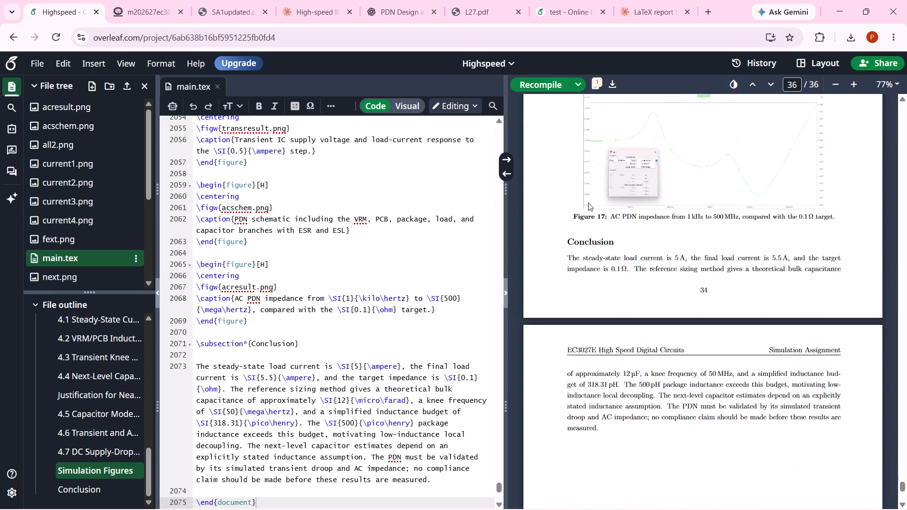
# Go back to the title page and review the compiled report's layout from there into the Question 1 problem statement.
pyautogui.scroll(18, 588, 203)
pyautogui.scroll(3, 588, 203)
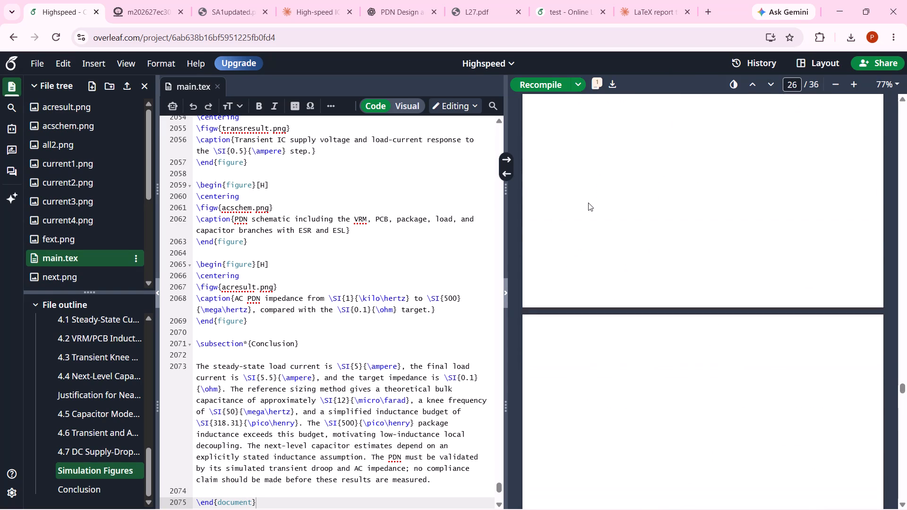
pyautogui.scroll(15, 588, 203)
pyautogui.scroll(14, 588, 203)
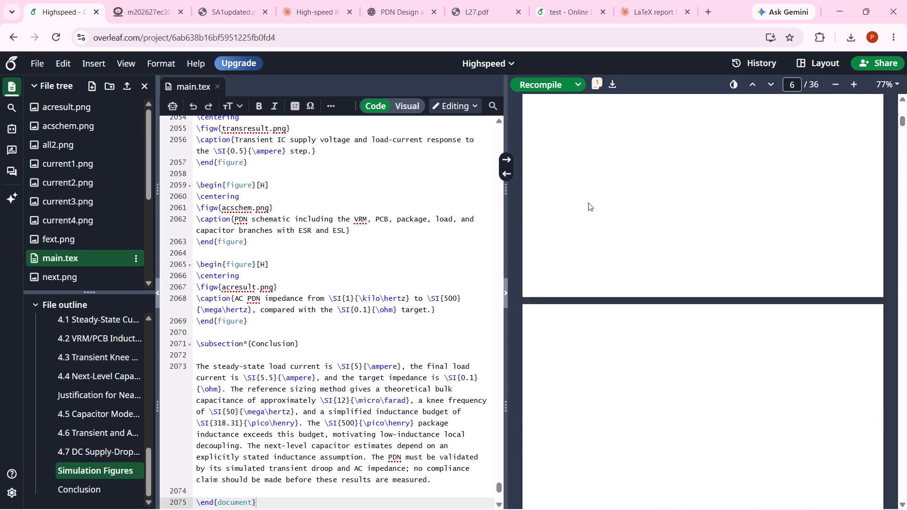
pyautogui.scroll(6, 588, 203)
pyautogui.scroll(-1, 588, 203)
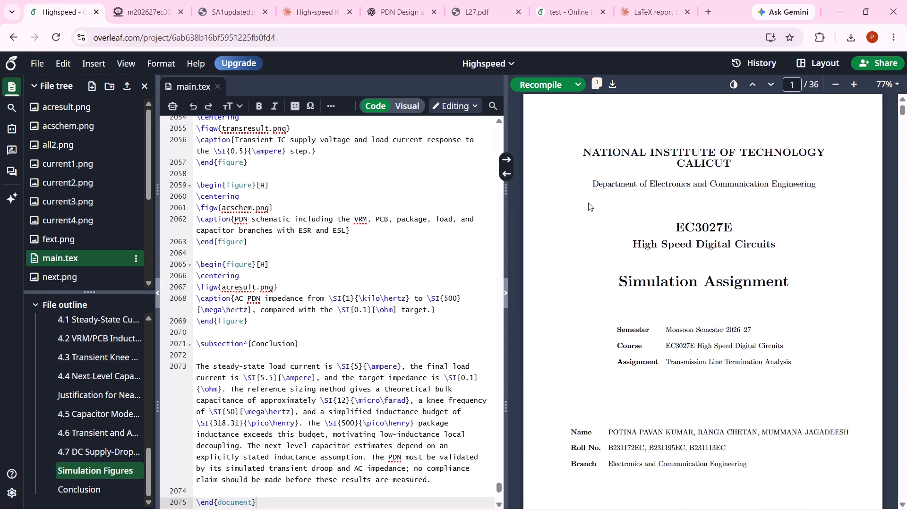
pyautogui.scroll(-2, 588, 203)
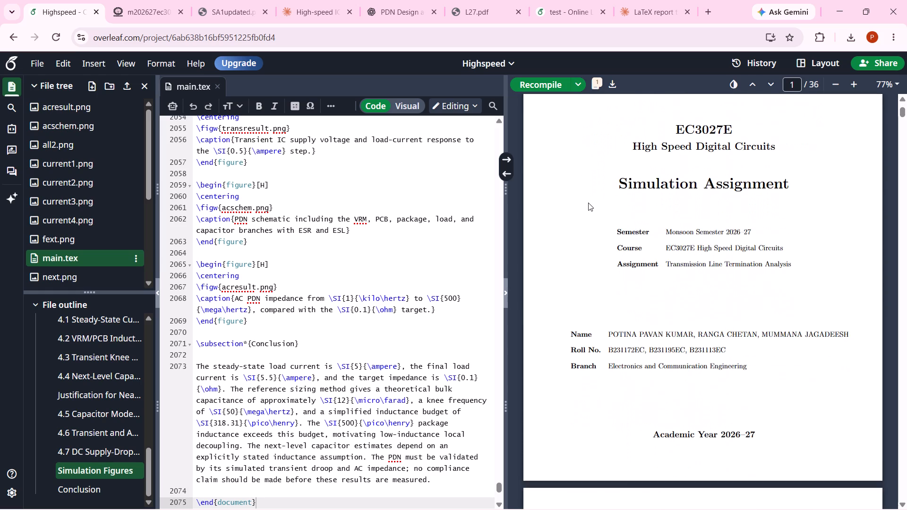
pyautogui.scroll(-2, 588, 203)
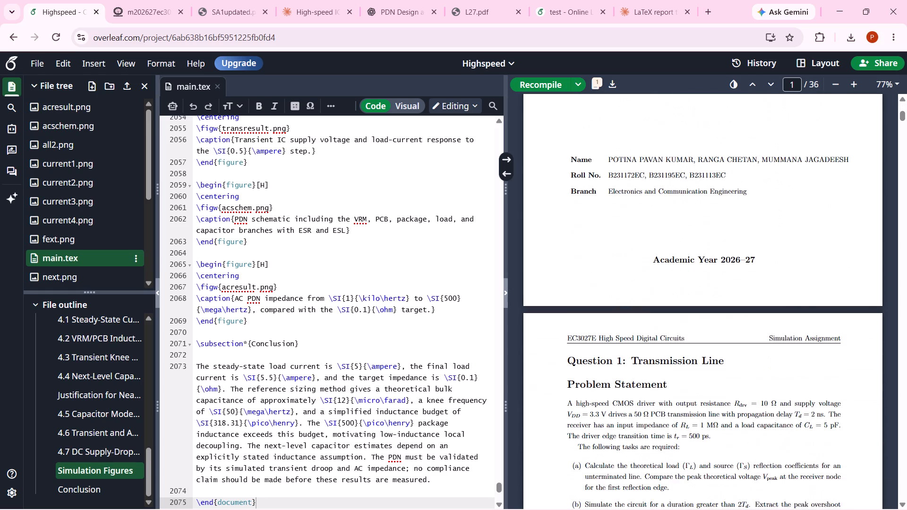
# Review the compiled report's Question 1 pages, from the problem statement through the peak overshoot and 5% settling time results.
pyautogui.scroll(-5, 588, 203)
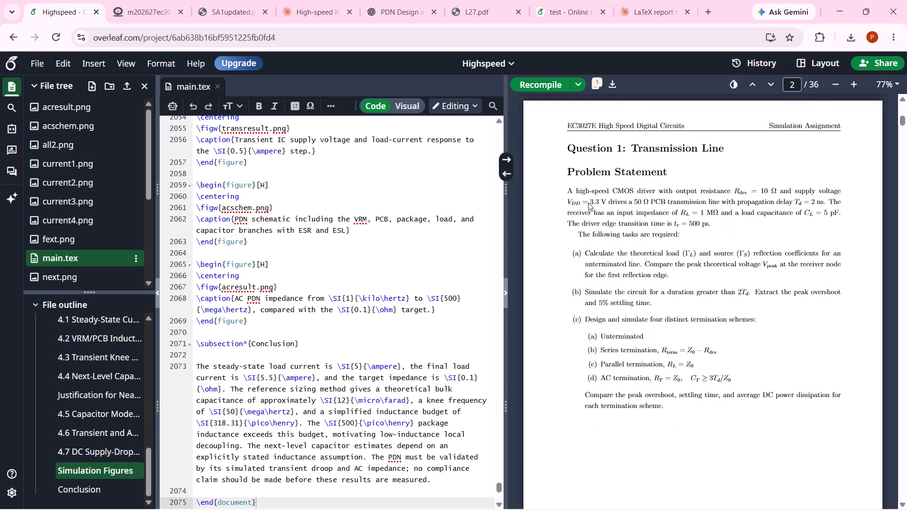
pyautogui.scroll(-14, 588, 203)
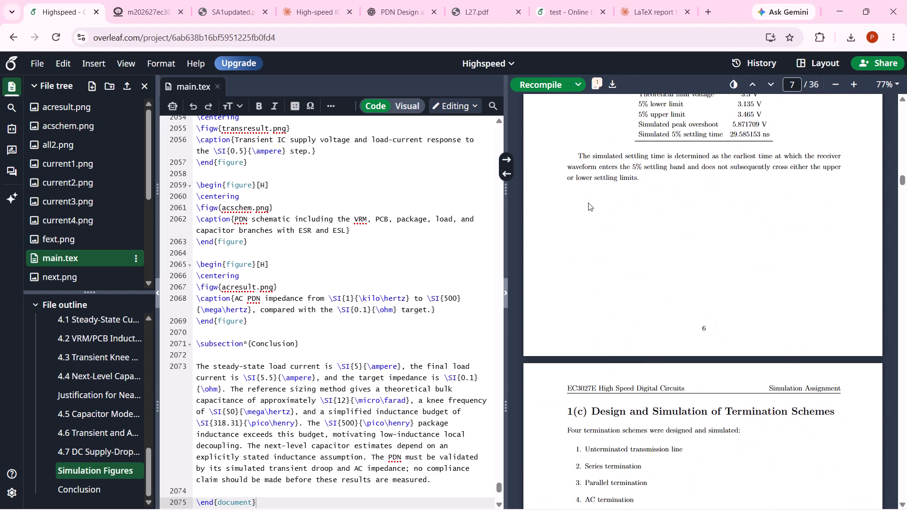
# Review section 1(c) on the four termination schemes, including the table comparing them.
pyautogui.scroll(-6, 588, 203)
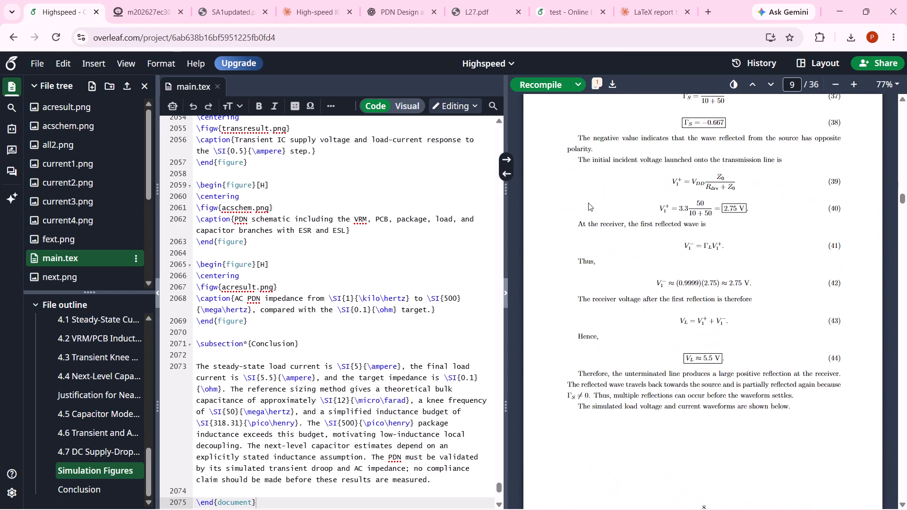
pyautogui.scroll(-8, 588, 203)
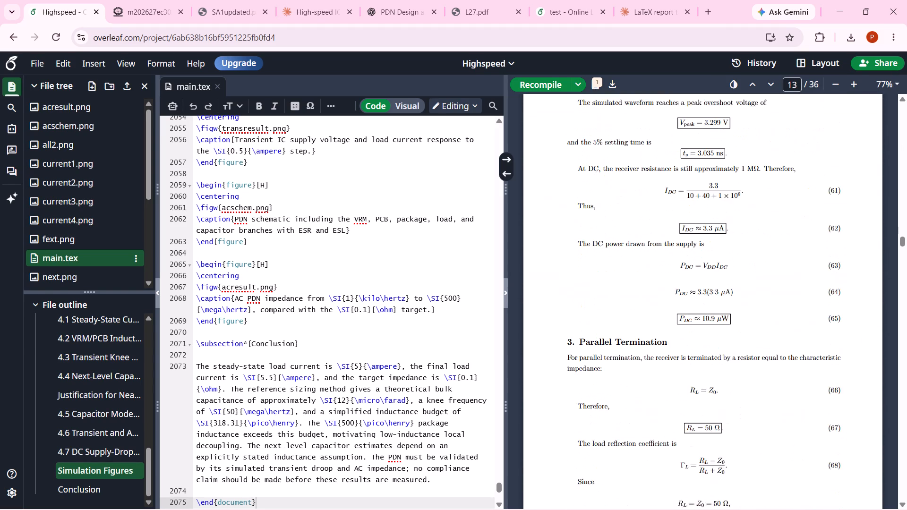
pyautogui.scroll(-5, 588, 203)
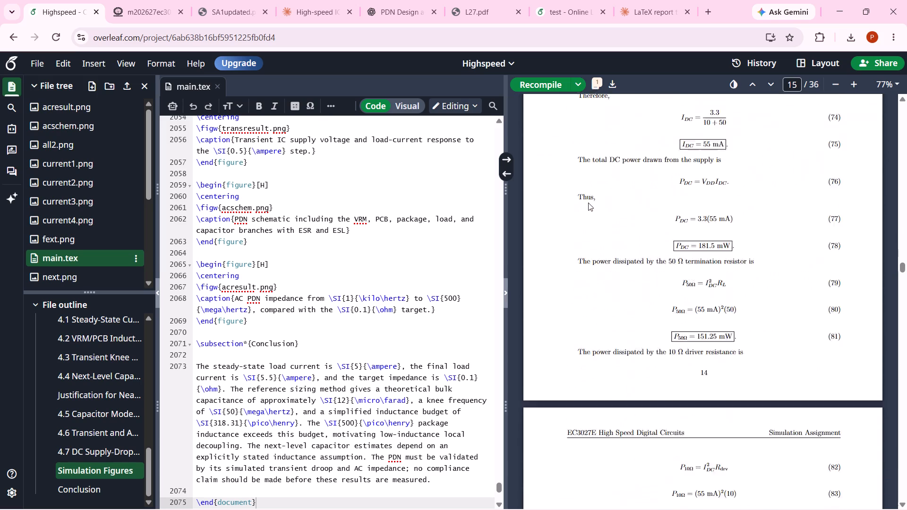
pyautogui.scroll(-2, 588, 203)
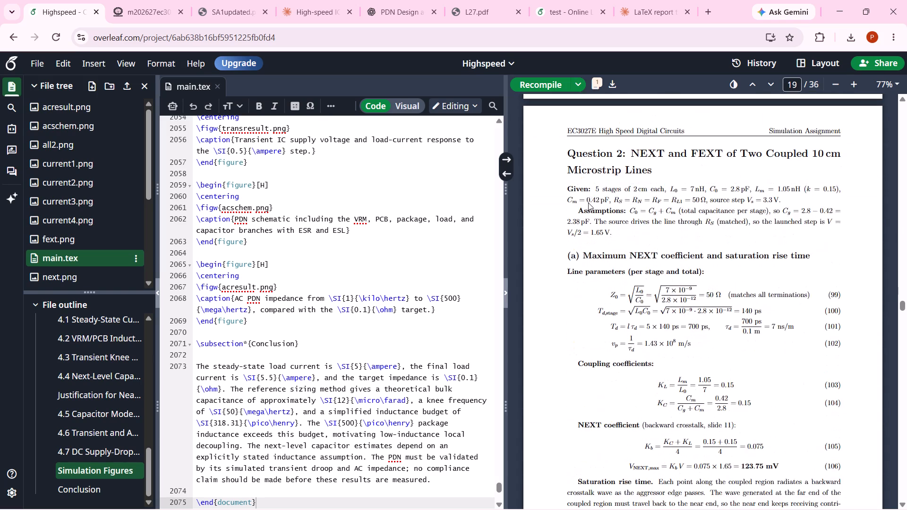
pyautogui.scroll(-2, 588, 203)
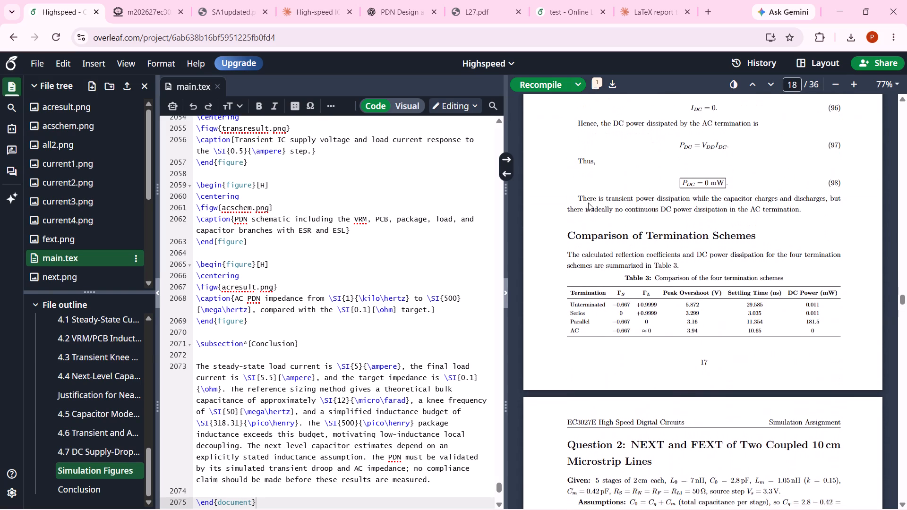
# Examine the Question 2 NEXT and FEXT pages and the following LC ladder setup for figure placement and layout.
pyautogui.scroll(-6, 588, 203)
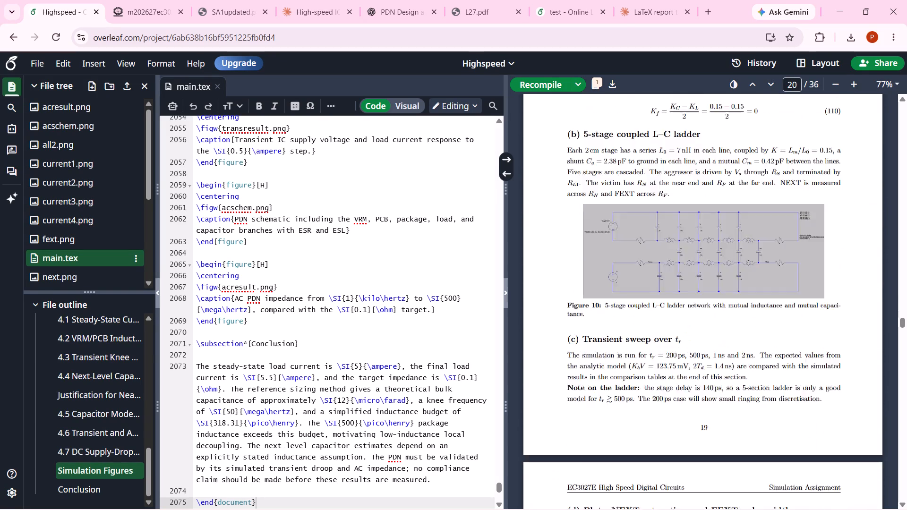
pyautogui.scroll(-5, 588, 203)
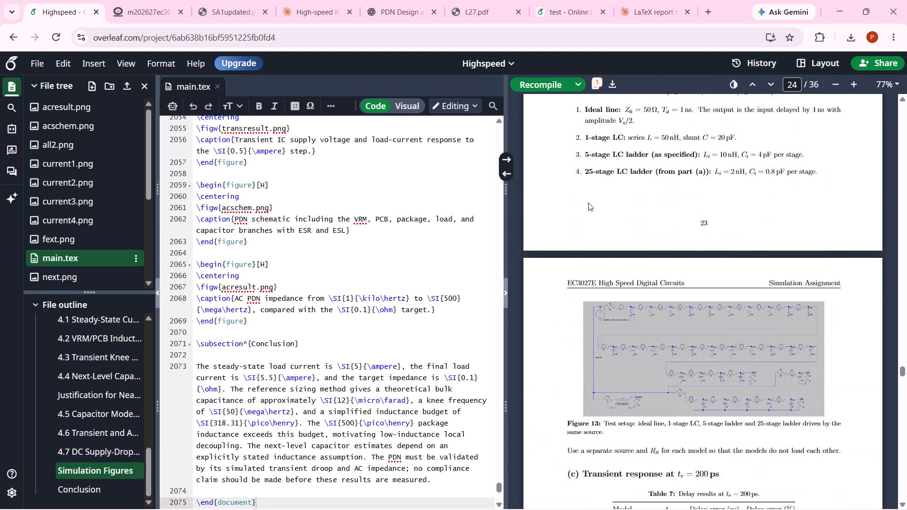
# Examine the LC ladder delay results, tables and edge-speed threshold discussion up to the start of Question 4.
pyautogui.scroll(-9, 588, 203)
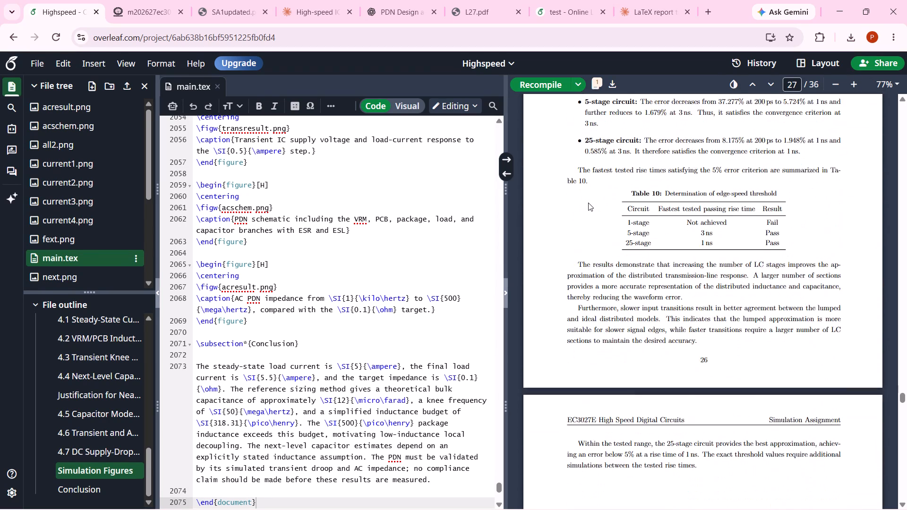
pyautogui.scroll(-4, 588, 203)
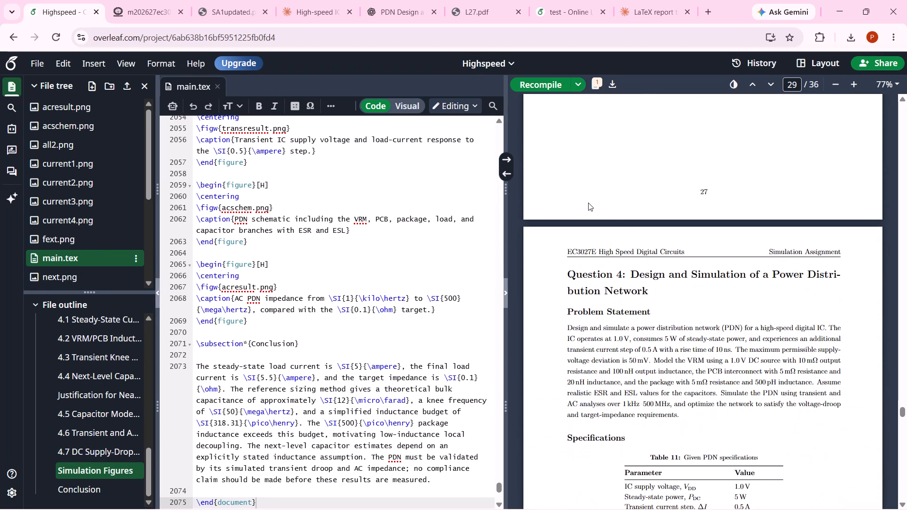
# Review the Question 4 power distribution network pages through to the end of the report's Conclusion.
pyautogui.scroll(-8, 588, 203)
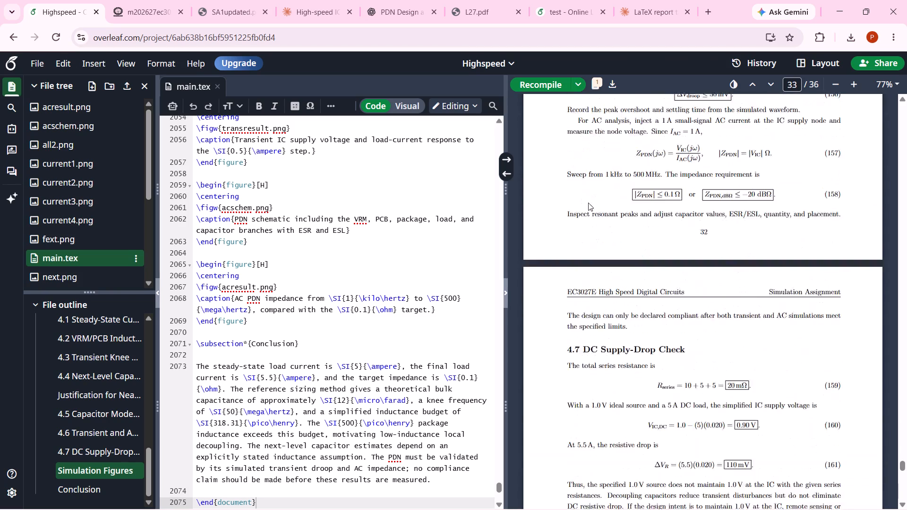
pyautogui.scroll(-5, 588, 203)
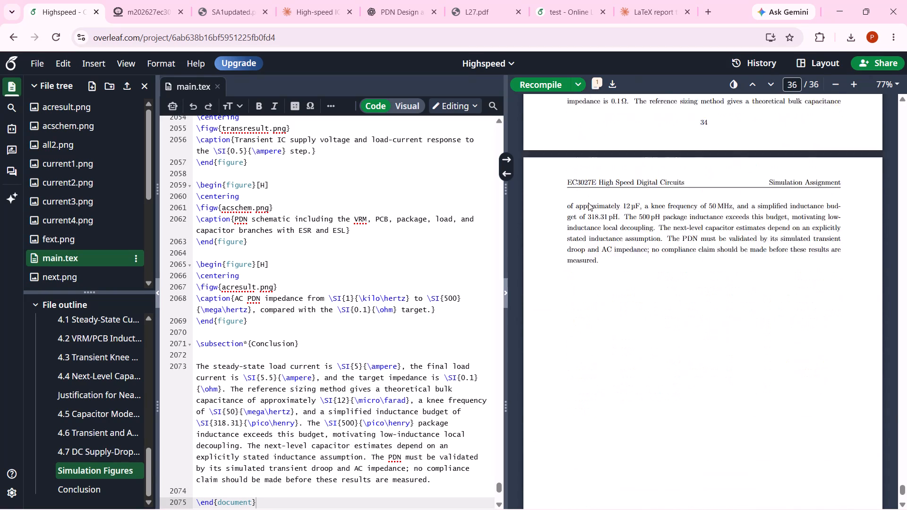
pyautogui.scroll(-4, 588, 203)
# Download the compiled Highspeed report as a PDF.
pyautogui.click(612, 88)
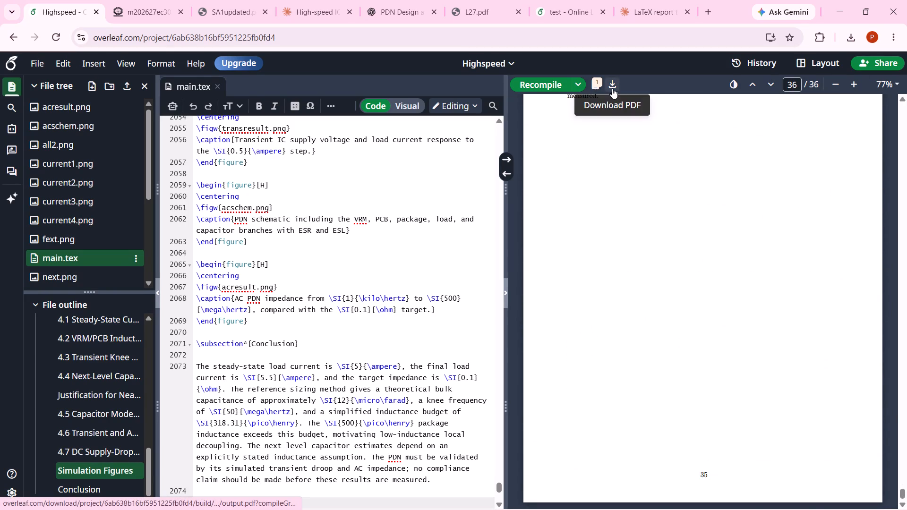
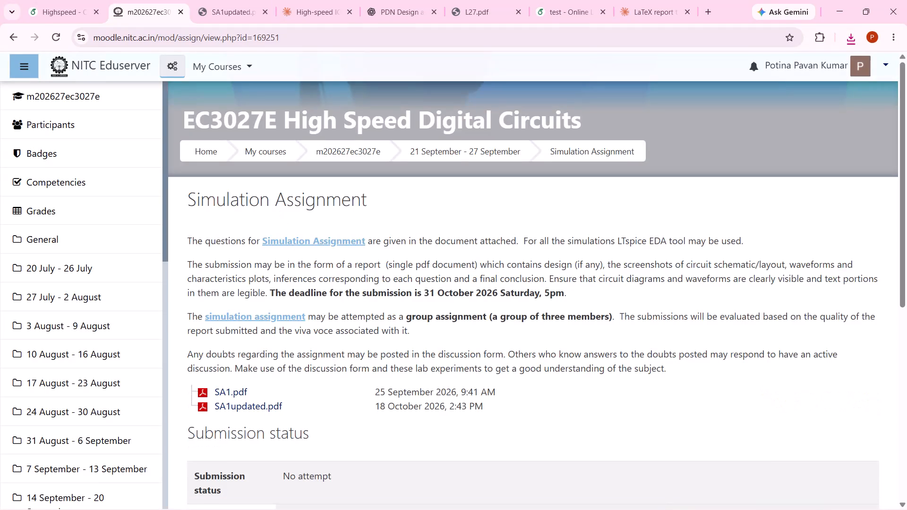
# Start adding a submission for the Simulation Assignment in the EC3027E High Speed Digital Circuits course.
pyautogui.scroll(-4, 299, 289)
pyautogui.click(564, 399)
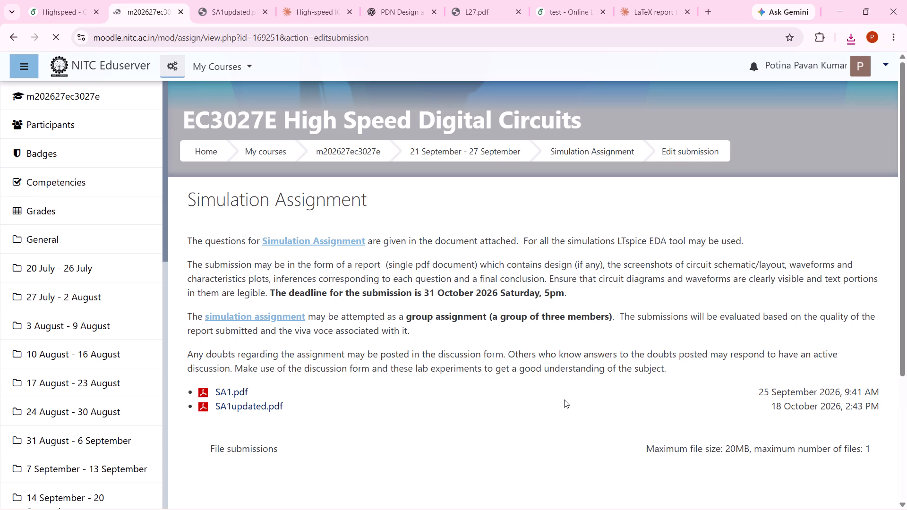
# Add a file to the assignment's file submissions by upload, browsing the computer's Downloads folder for the report PDF.
pyautogui.scroll(-3, 564, 399)
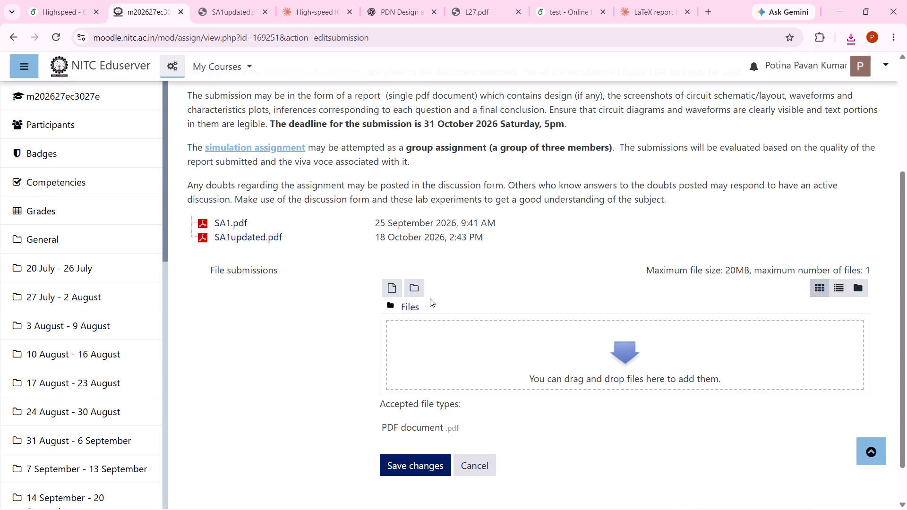
pyautogui.click(392, 287)
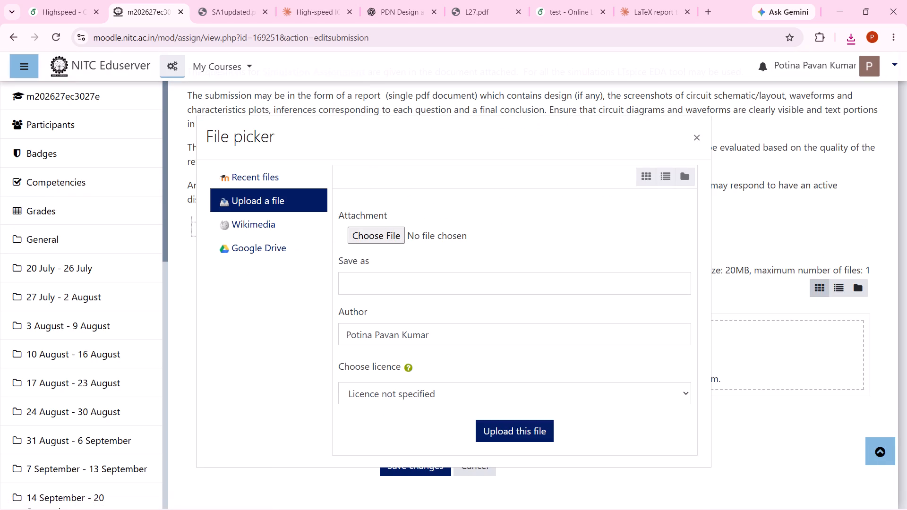
pyautogui.click(381, 229)
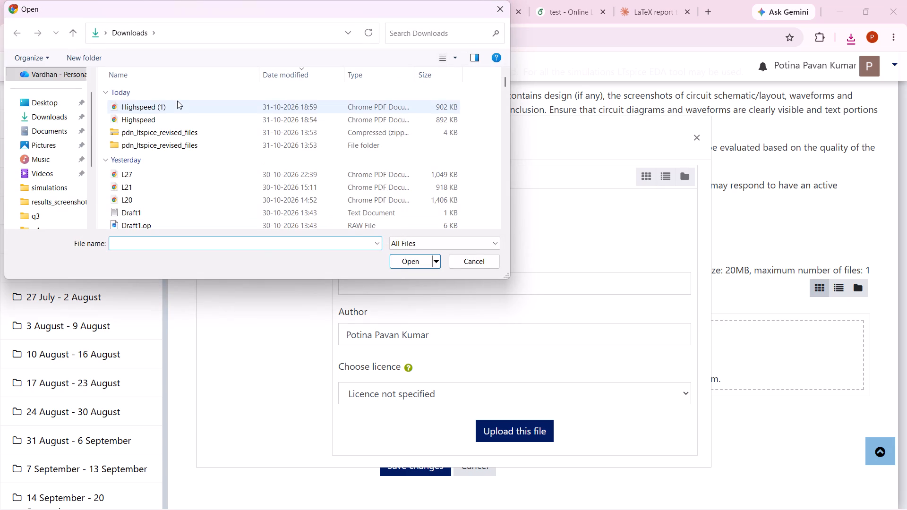
# Choose Highspeed (1).pdf from the Downloads folder as the attachment for the assignment submission.
pyautogui.doubleClick(177, 101)
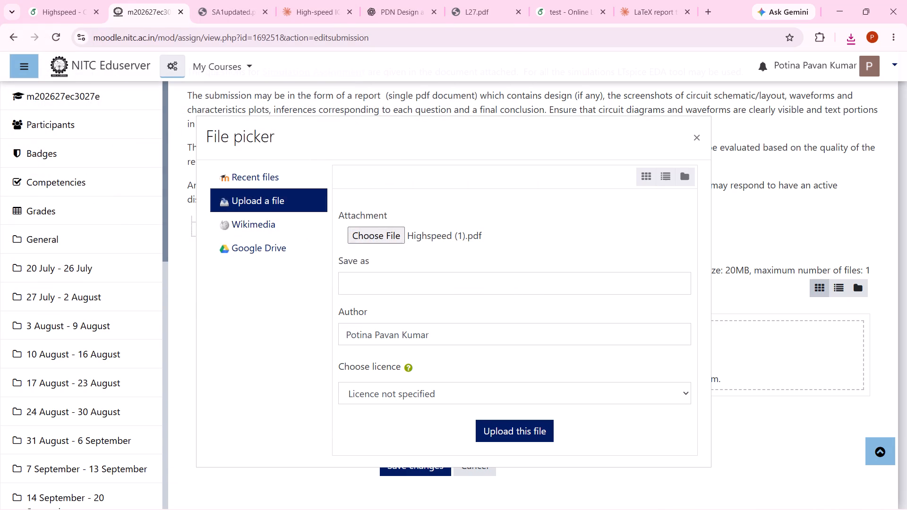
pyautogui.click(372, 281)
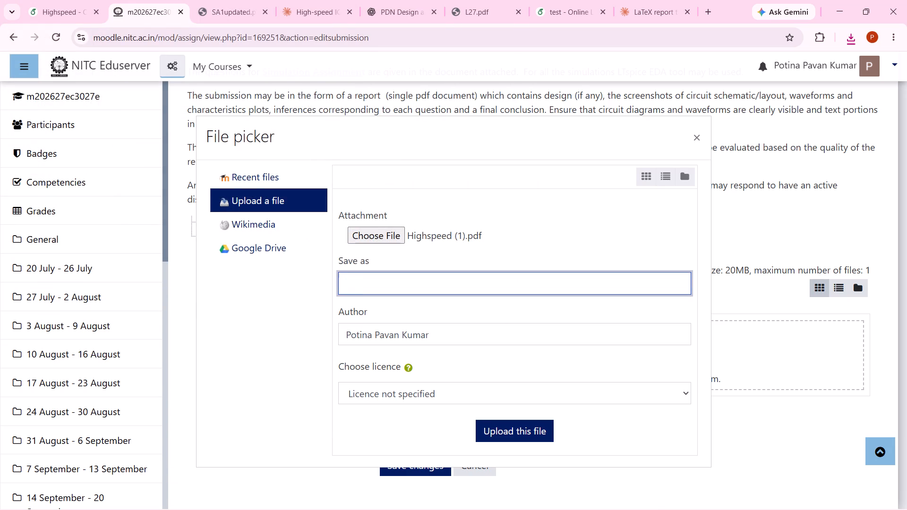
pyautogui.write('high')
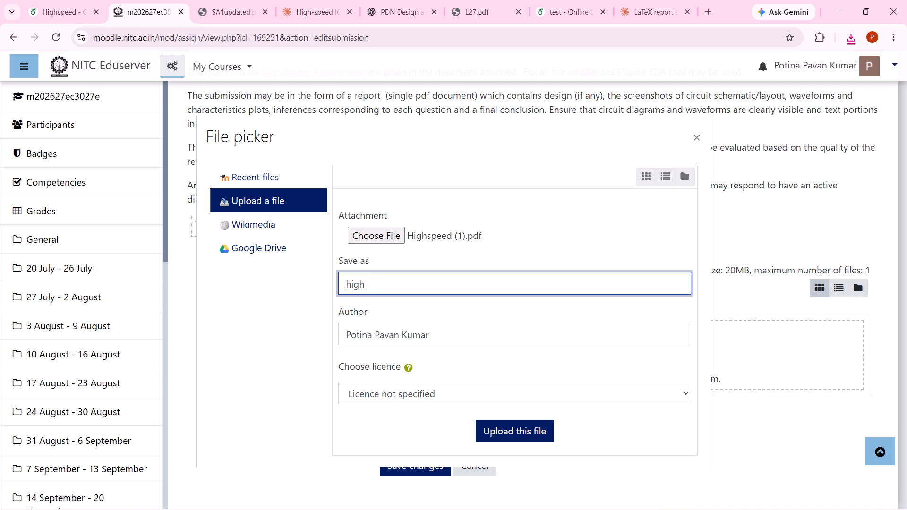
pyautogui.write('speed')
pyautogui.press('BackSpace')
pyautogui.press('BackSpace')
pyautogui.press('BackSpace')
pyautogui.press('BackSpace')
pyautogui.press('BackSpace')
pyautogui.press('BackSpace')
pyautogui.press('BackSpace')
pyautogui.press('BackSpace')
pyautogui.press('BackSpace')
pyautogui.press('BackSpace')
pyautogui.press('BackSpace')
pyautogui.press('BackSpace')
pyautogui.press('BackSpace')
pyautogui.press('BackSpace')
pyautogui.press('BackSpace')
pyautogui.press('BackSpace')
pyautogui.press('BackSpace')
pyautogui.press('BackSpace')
# Set the attachment's save-as name to Assignment and upload it to the file submissions.
pyautogui.press('a')
pyautogui.write('ssignment')
pyautogui.click(495, 426)
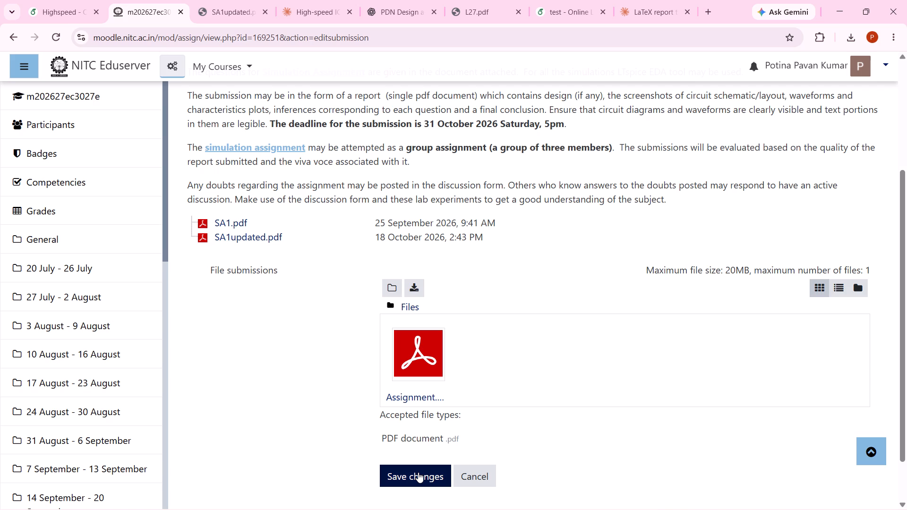
# Save the Simulation Assignment submission with the uploaded file.
pyautogui.click(418, 472)
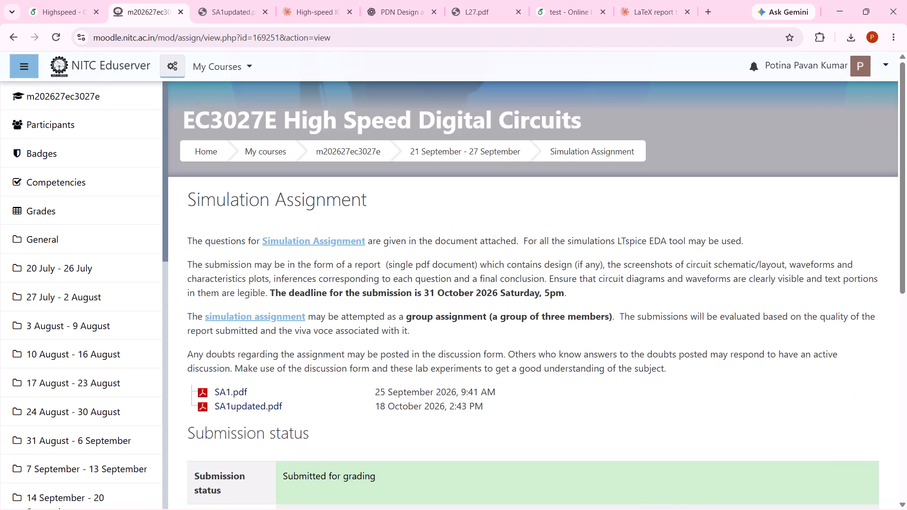
# Review the Simulation Assignment's submission status details and the submitted file entry.
pyautogui.scroll(-5, 446, 359)
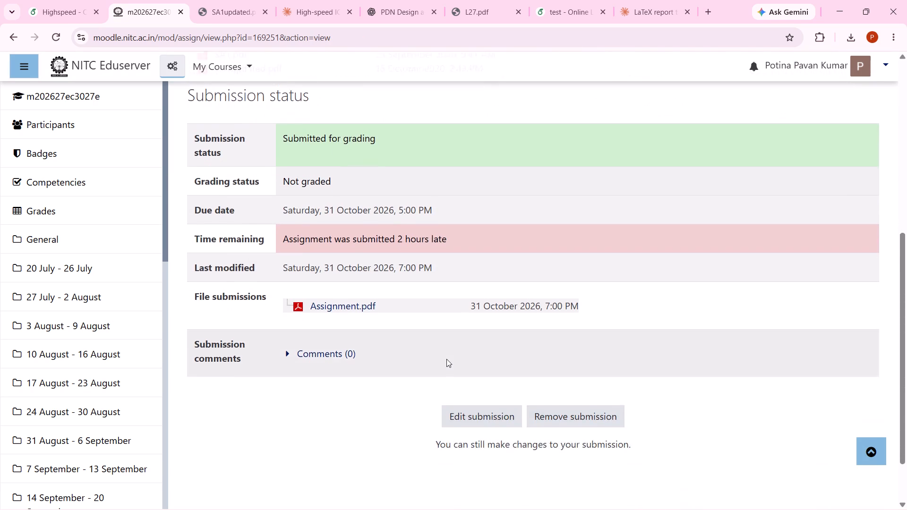
pyautogui.scroll(-1, 446, 359)
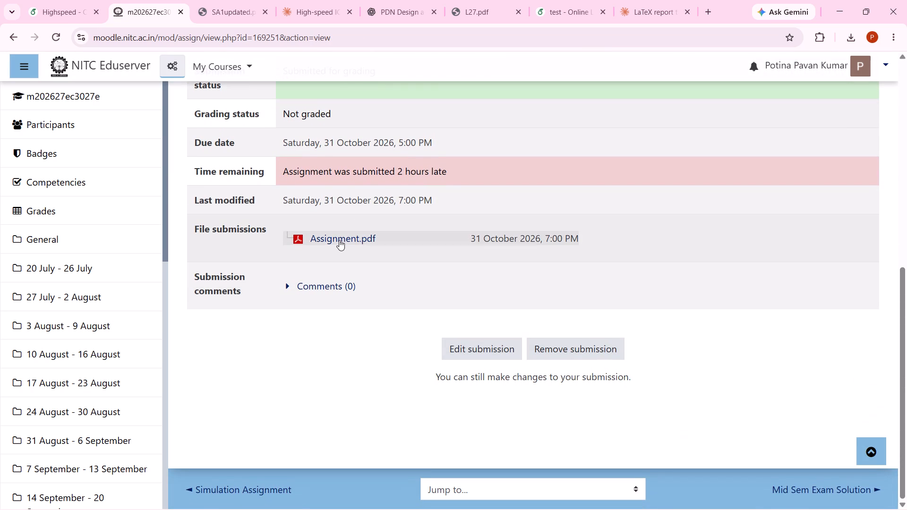
pyautogui.scroll(5, 458, 306)
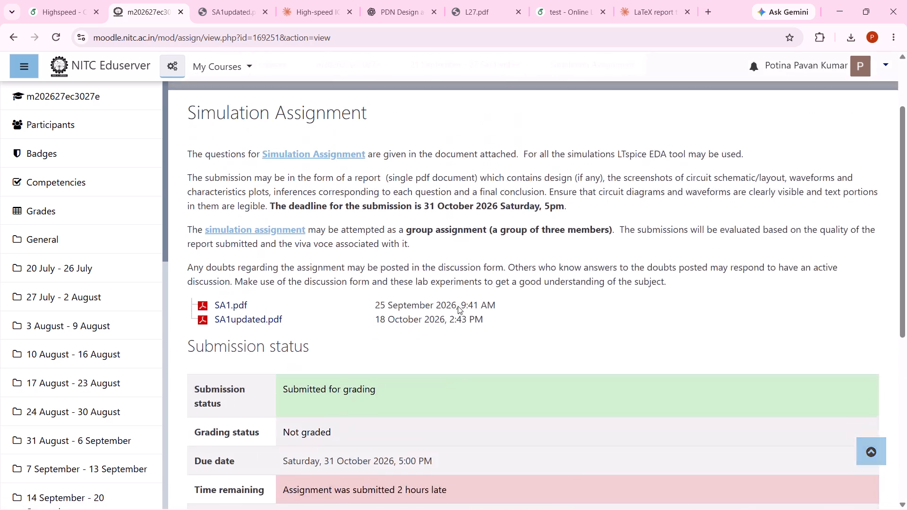
pyautogui.scroll(-6, 458, 306)
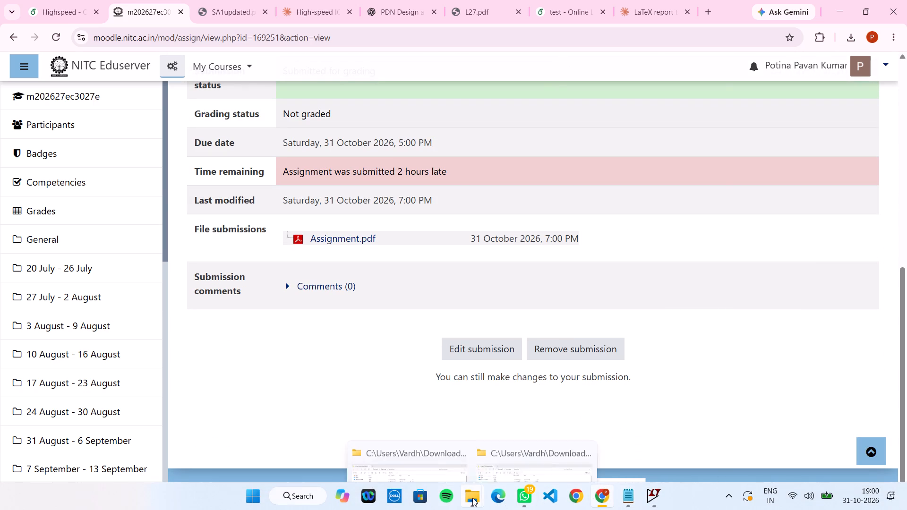
# Switch to File Explorer and open the Highspeed (1) PDF from the Downloads folder.
pyautogui.click(423, 415)
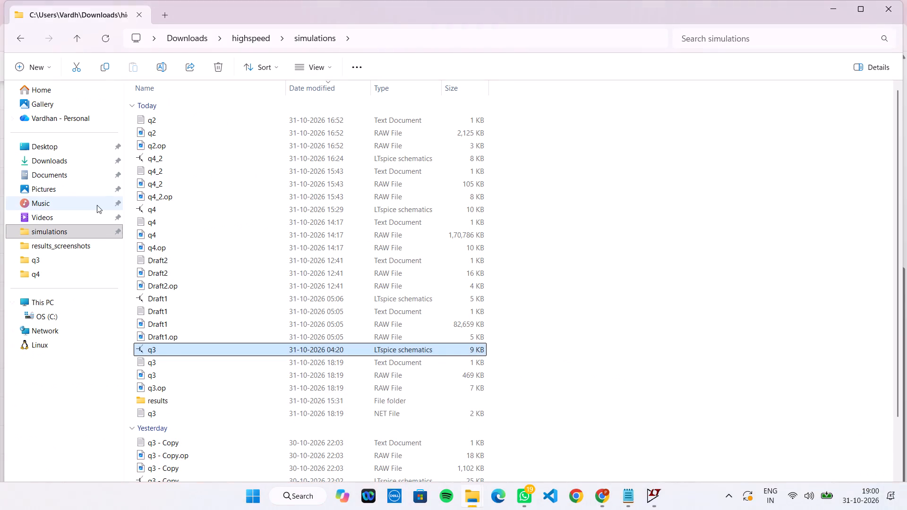
pyautogui.click(81, 161)
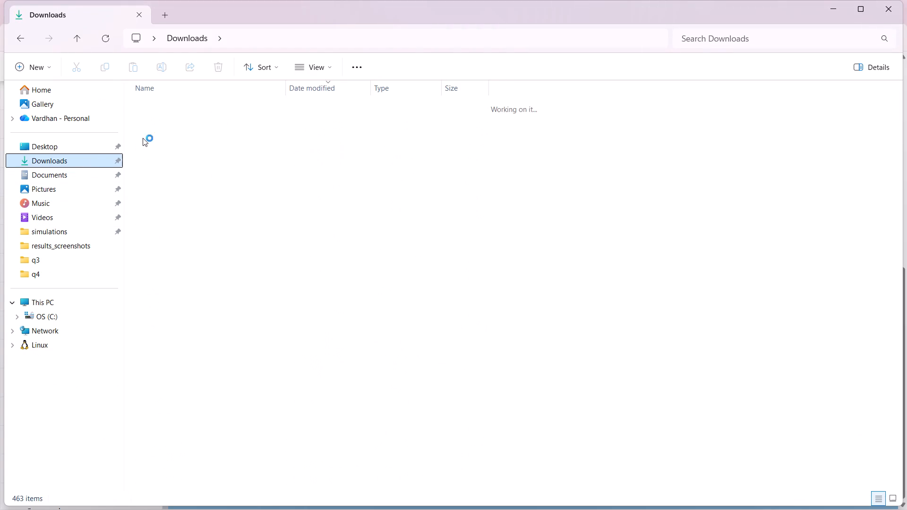
pyautogui.scroll(13, 190, 93)
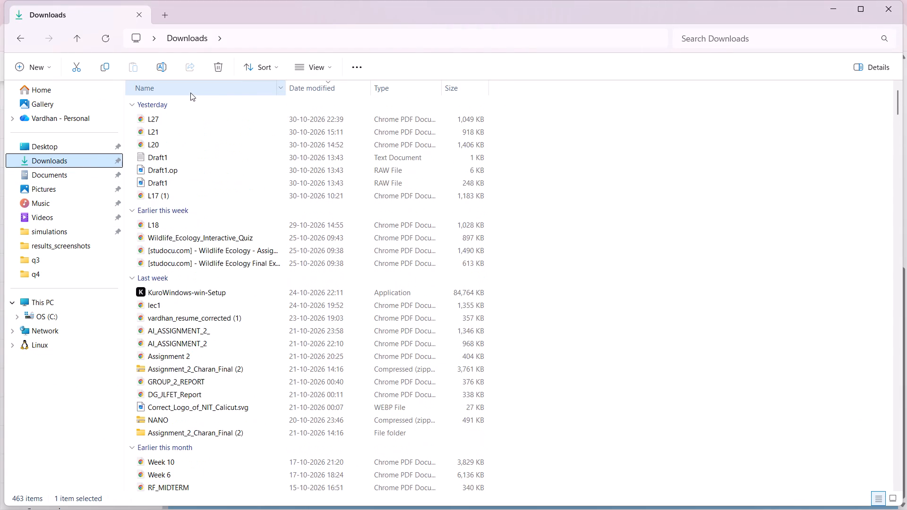
pyautogui.doubleClick(208, 123)
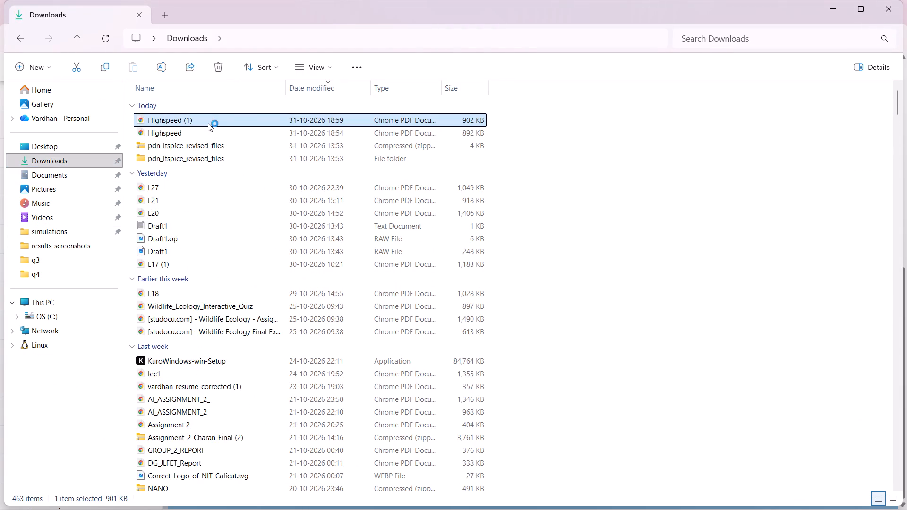
# Review the layout of the Highspeed (1) PDF from the title page through all questions to the last page.
pyautogui.scroll(-1, 373, 174)
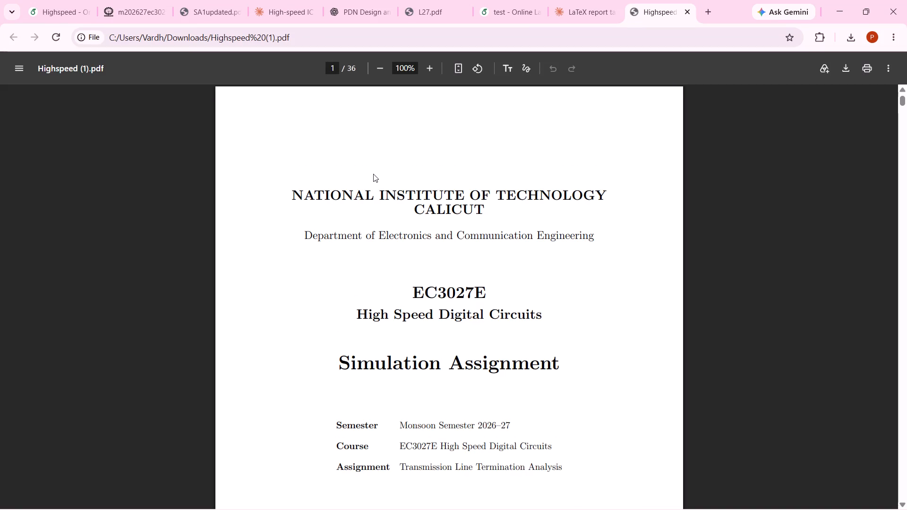
pyautogui.scroll(-2, 373, 174)
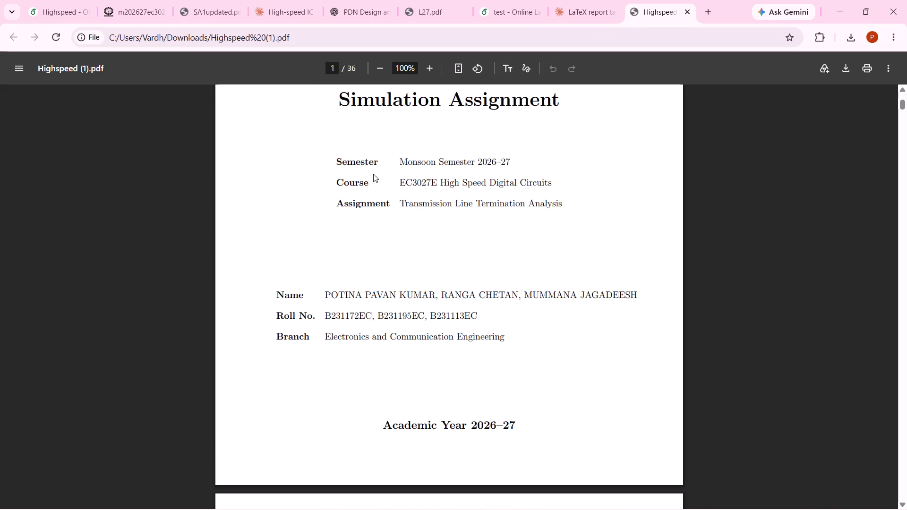
pyautogui.scroll(-1, 373, 174)
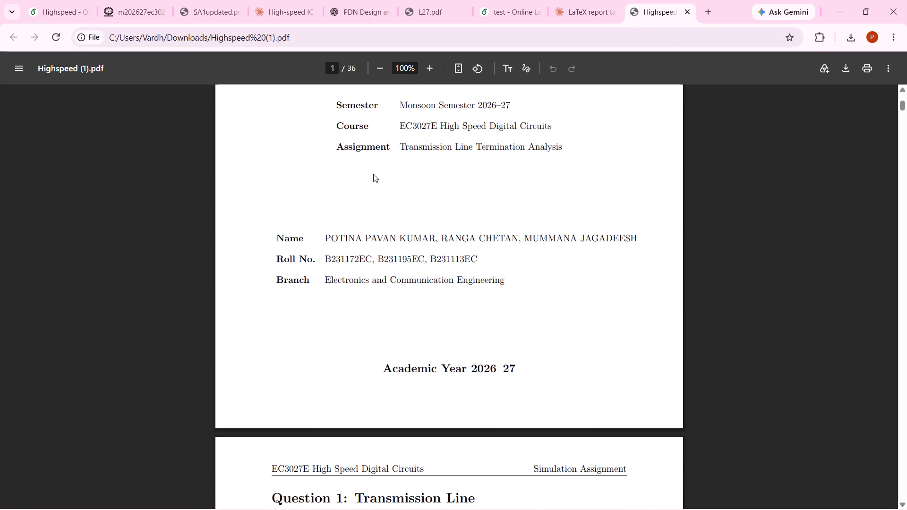
pyautogui.scroll(-3, 373, 174)
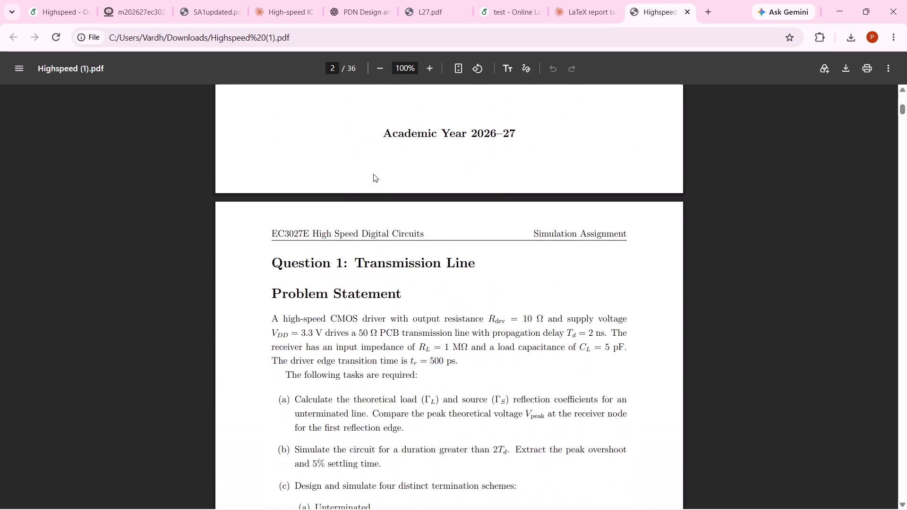
pyautogui.scroll(-5, 373, 174)
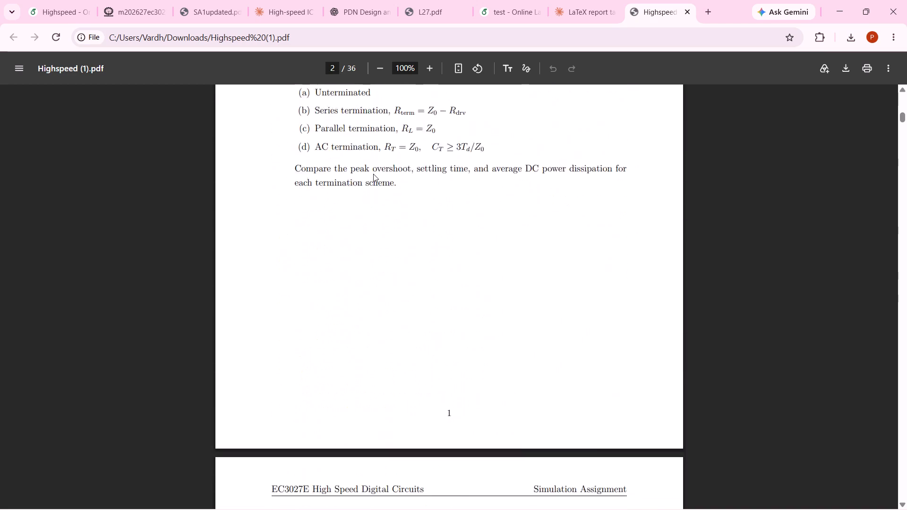
pyautogui.scroll(-7, 373, 174)
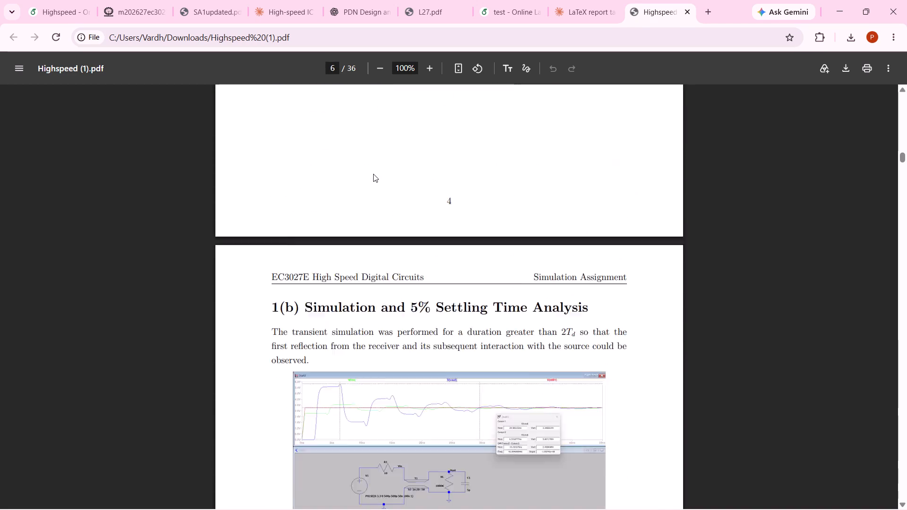
pyautogui.scroll(-9, 373, 174)
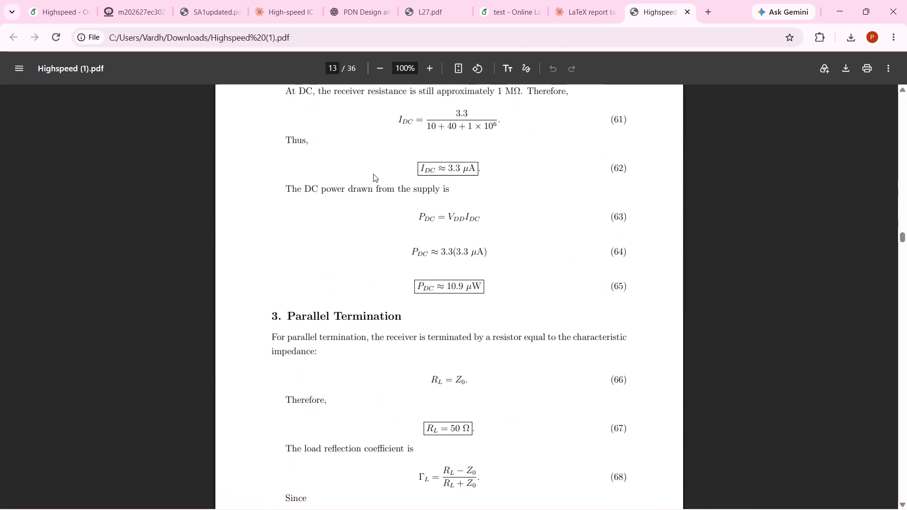
pyautogui.scroll(-9, 373, 174)
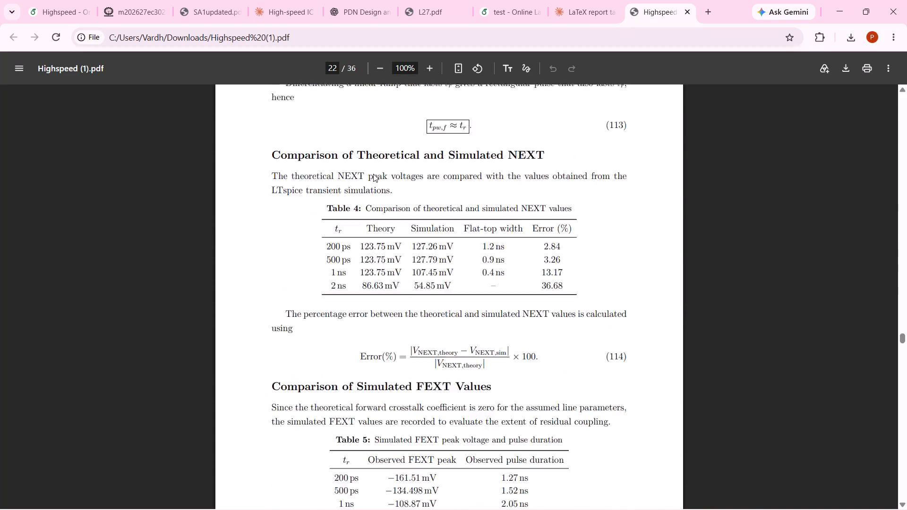
pyautogui.scroll(-8, 373, 174)
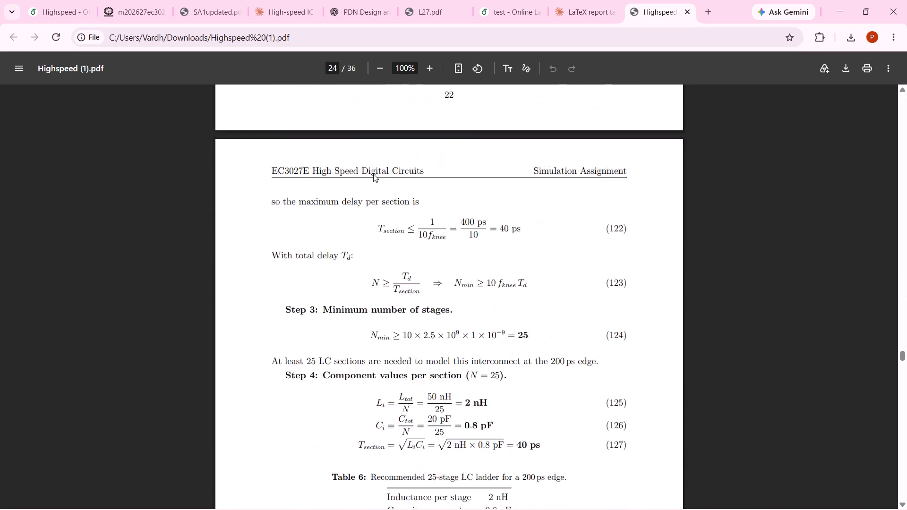
pyautogui.scroll(-9, 373, 174)
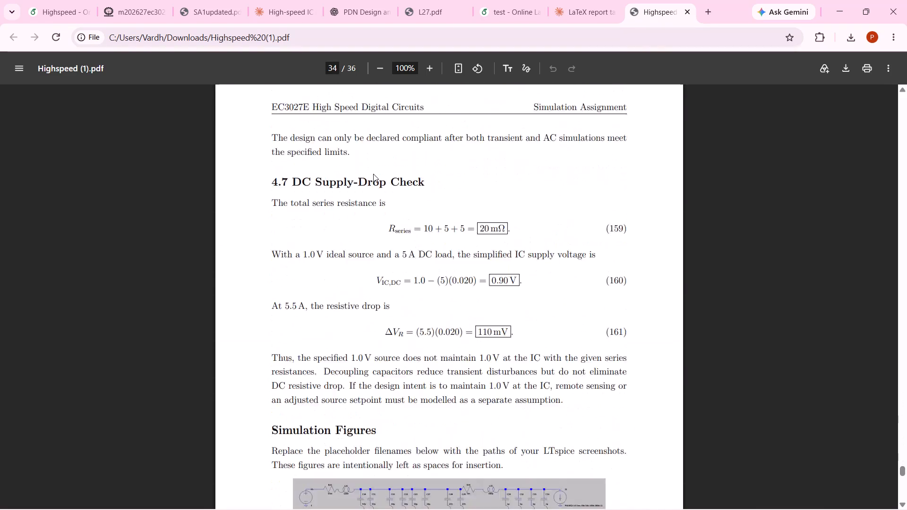
pyautogui.scroll(-9, 373, 174)
# Recheck the closing pages backwards from the conclusion past the 4.7 DC Supply-Drop Check, and minimize the browser window.
pyautogui.scroll(5, 373, 174)
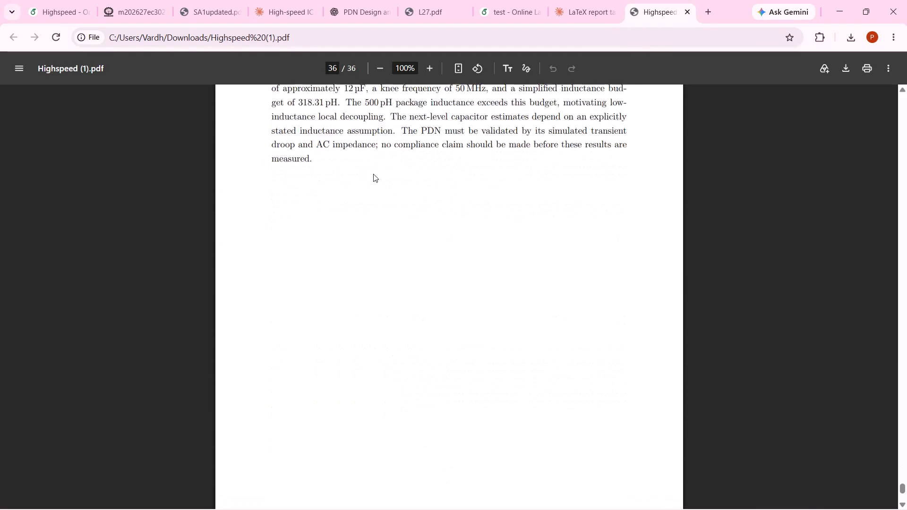
pyautogui.scroll(11, 373, 174)
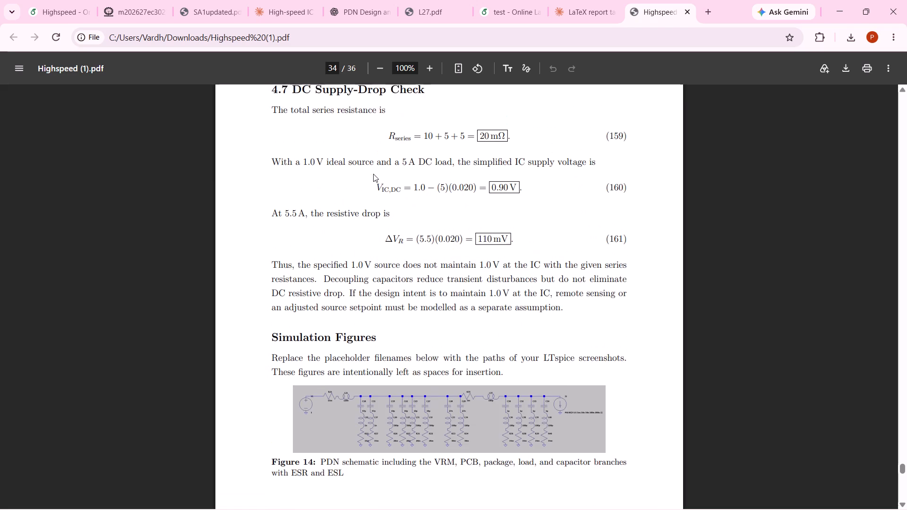
pyautogui.scroll(4, 373, 174)
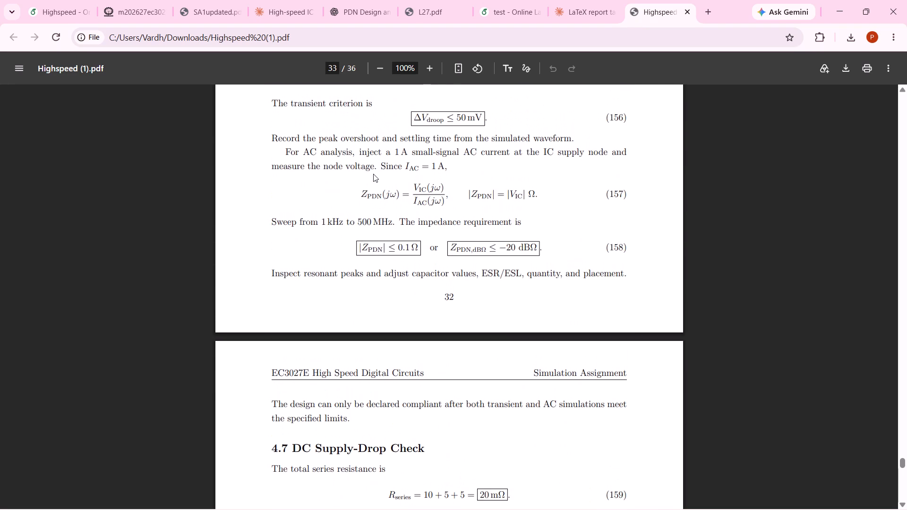
pyautogui.scroll(14, 373, 174)
pyautogui.scroll(13, 373, 174)
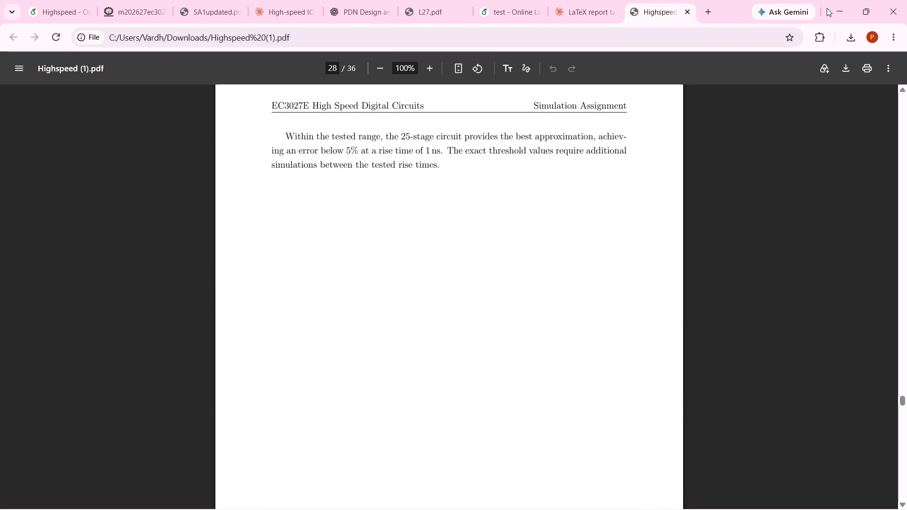
pyautogui.click(834, 10)
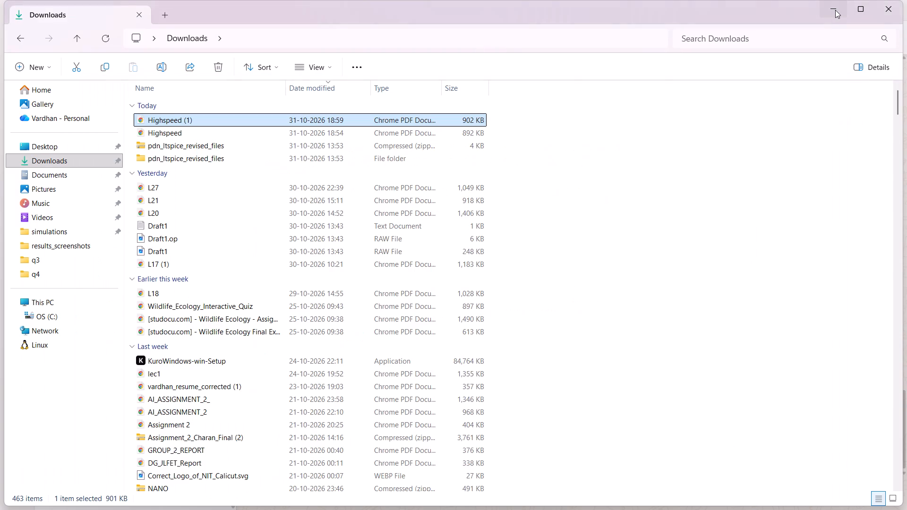
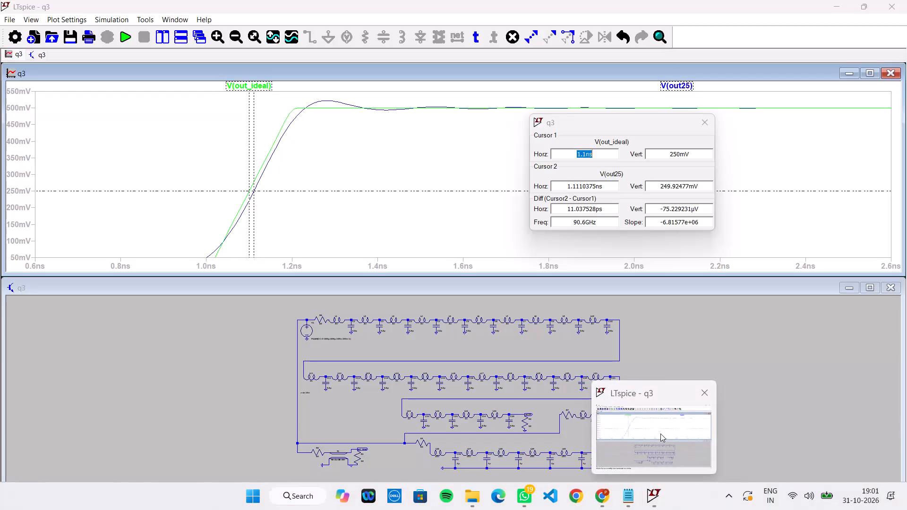
# Close all open application windows: LTspice, Notepad, Chrome, WhatsApp and both File Explorer windows.
pyautogui.click(896, 0)
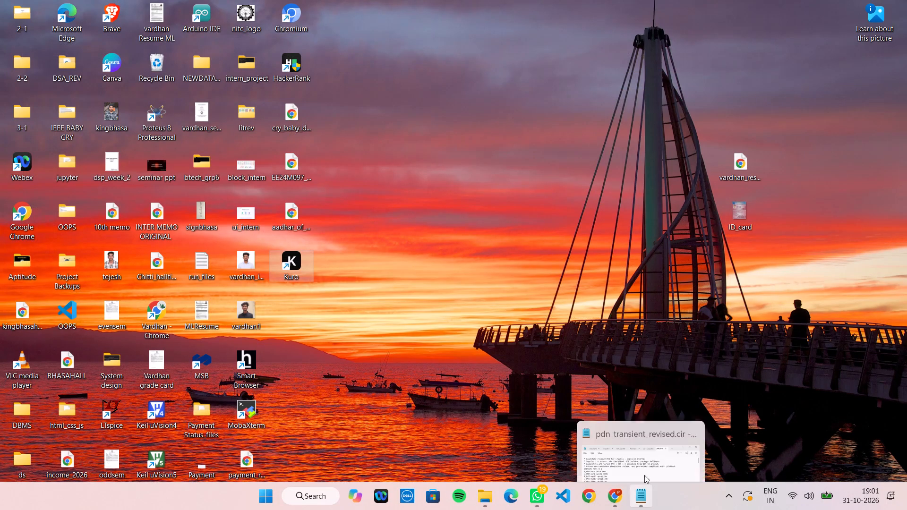
pyautogui.click(693, 396)
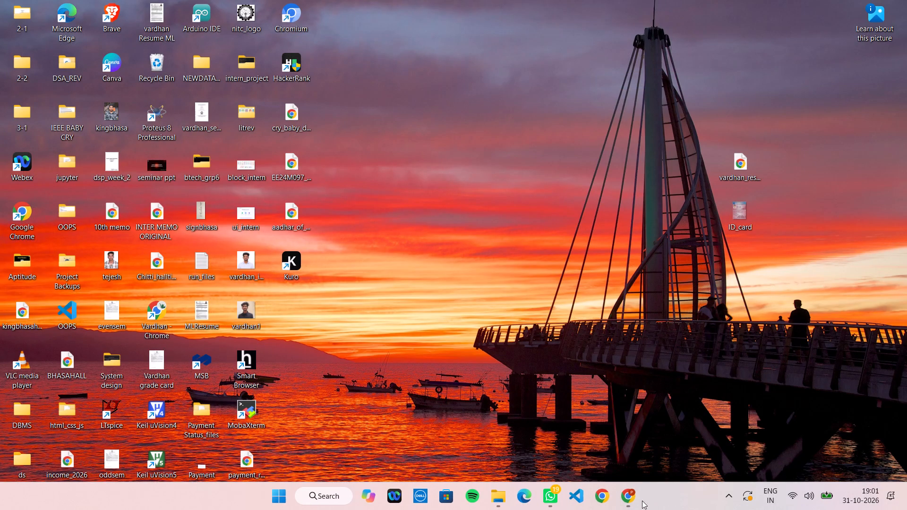
pyautogui.click(679, 391)
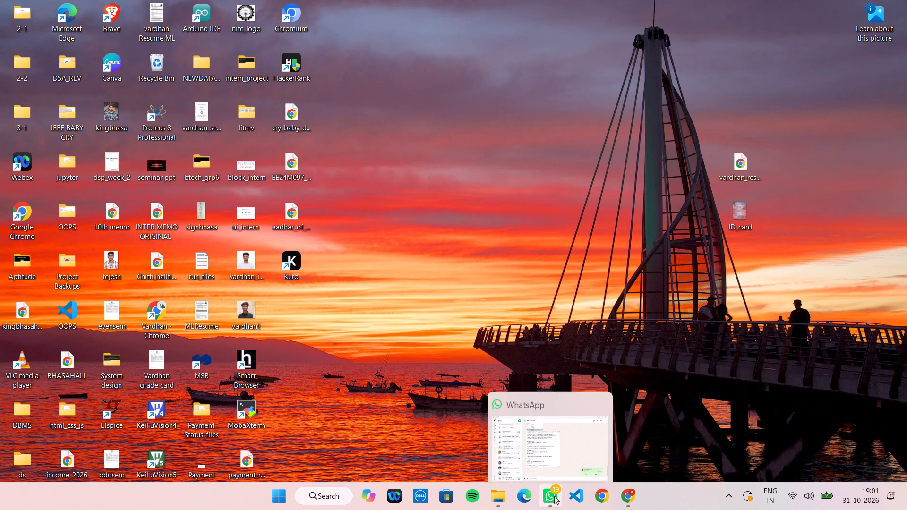
pyautogui.click(602, 385)
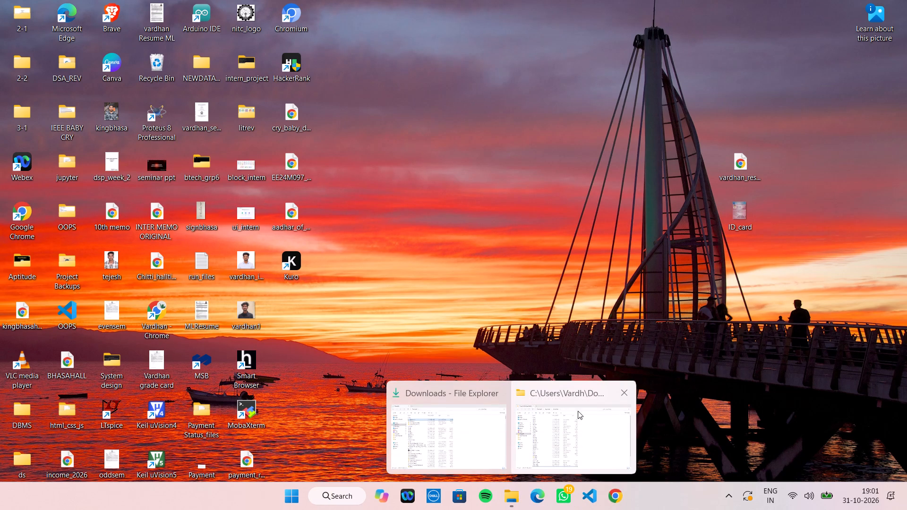
pyautogui.click(626, 386)
pyautogui.click(561, 389)
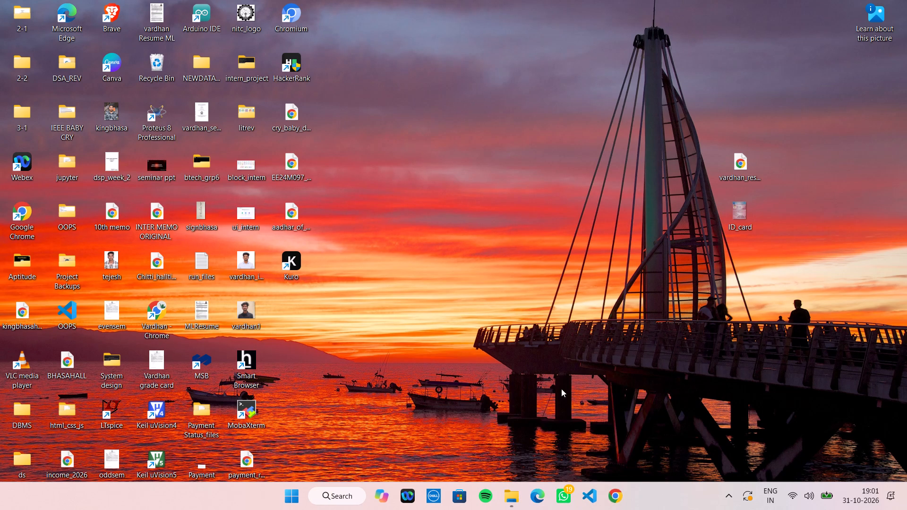
# Show the hidden system tray icons.
pyautogui.click(725, 493)
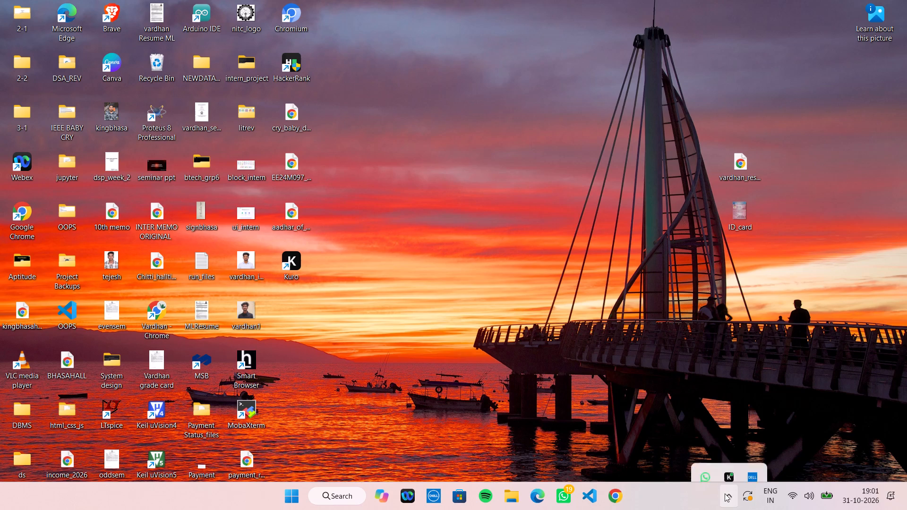
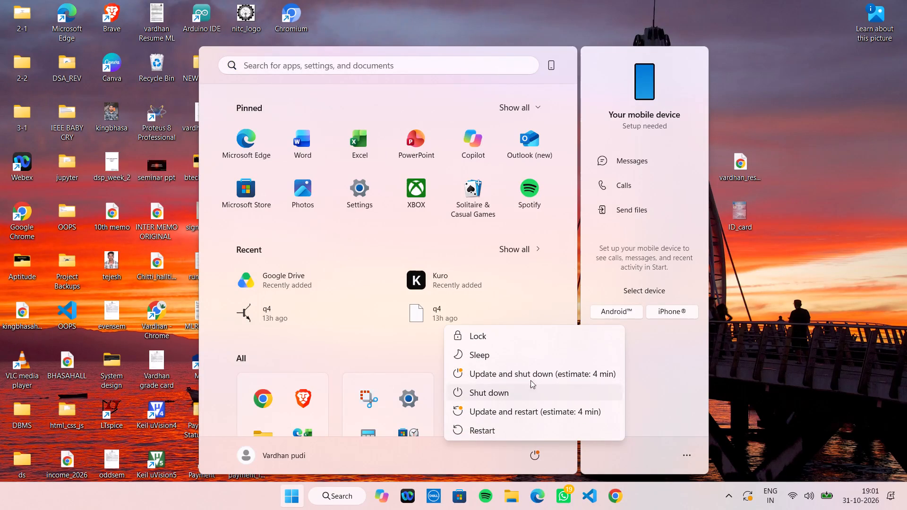
# Shut down the computer with the pending updates installed, using the Update and shut down option.
pyautogui.click(530, 375)
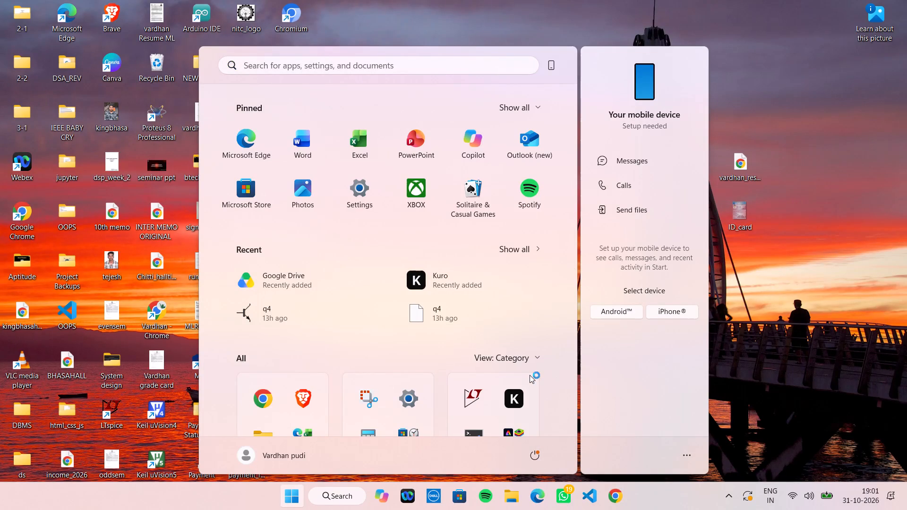